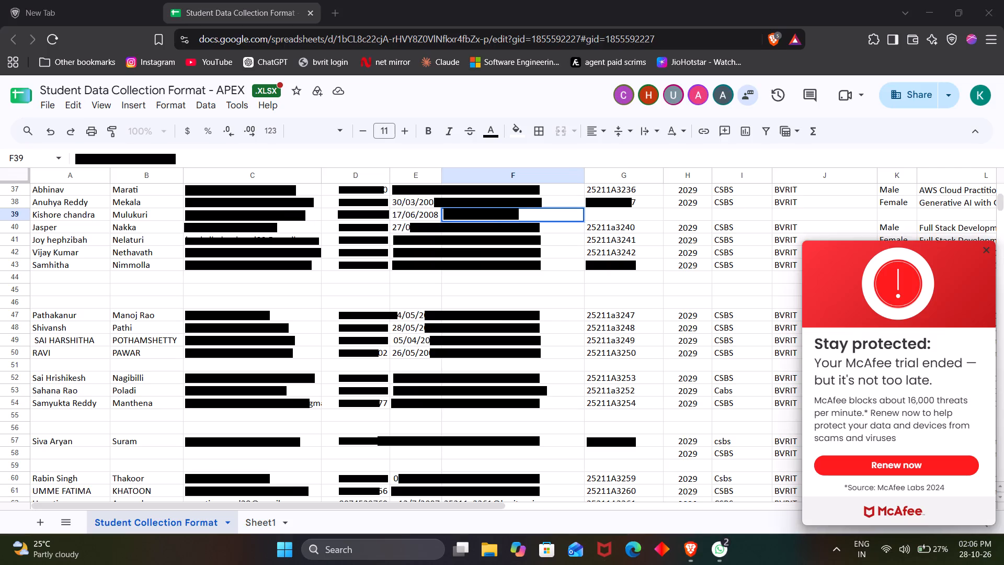
Complete the student's college e-mail address, including its .ac.in ending, in column F of row 39.
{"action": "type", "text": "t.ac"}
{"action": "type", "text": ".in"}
{"action": "left_click", "coordinate": [556, 212]}
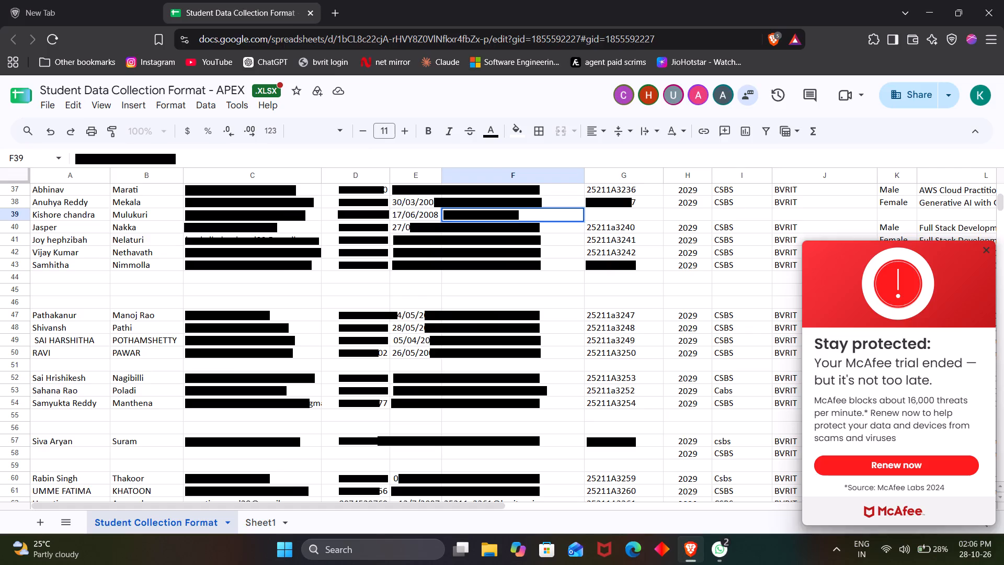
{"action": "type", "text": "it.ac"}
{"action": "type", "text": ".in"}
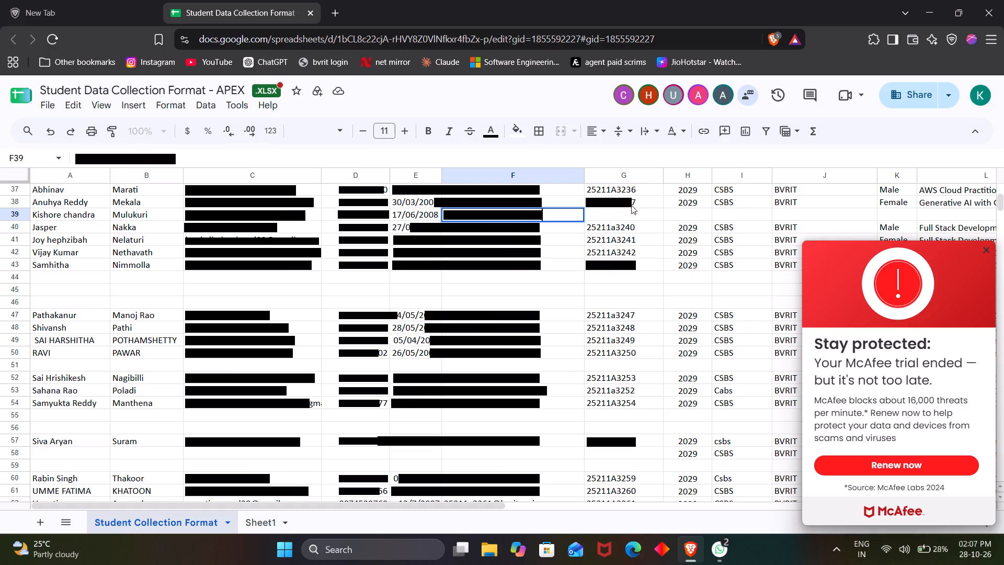
Enter the student's roll number in column G of row 39, using a capital A like the neighbouring entries.
{"action": "left_click", "coordinate": [625, 211]}
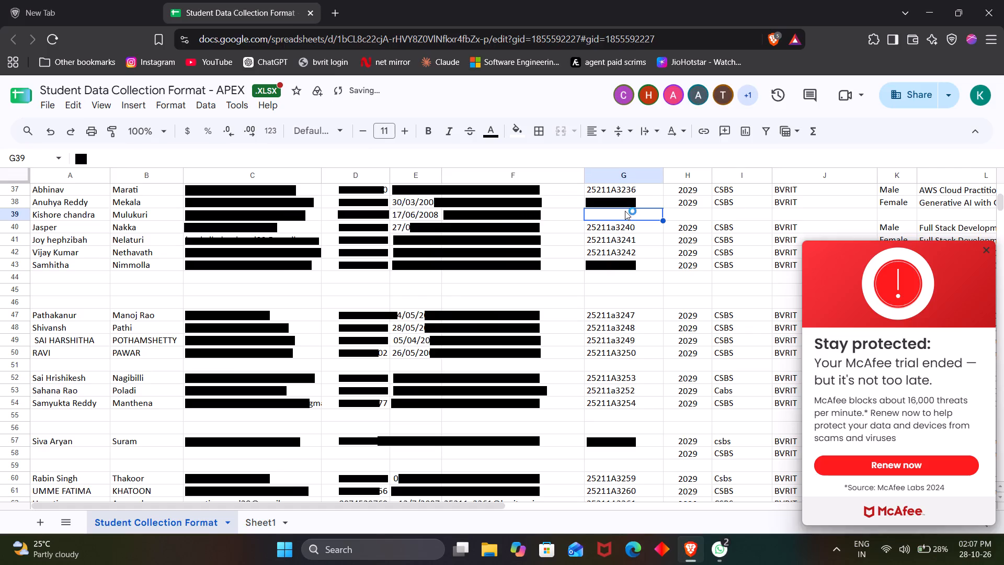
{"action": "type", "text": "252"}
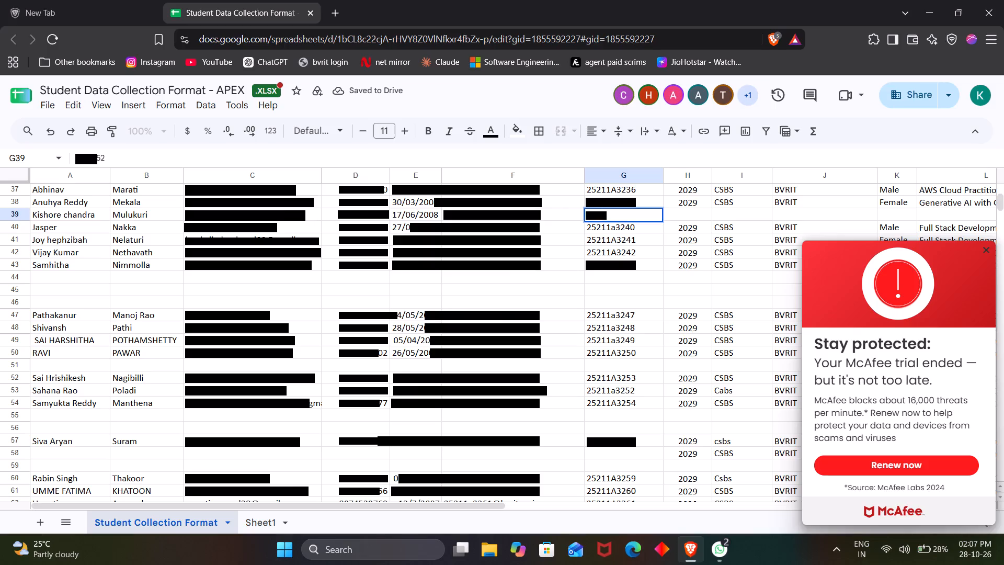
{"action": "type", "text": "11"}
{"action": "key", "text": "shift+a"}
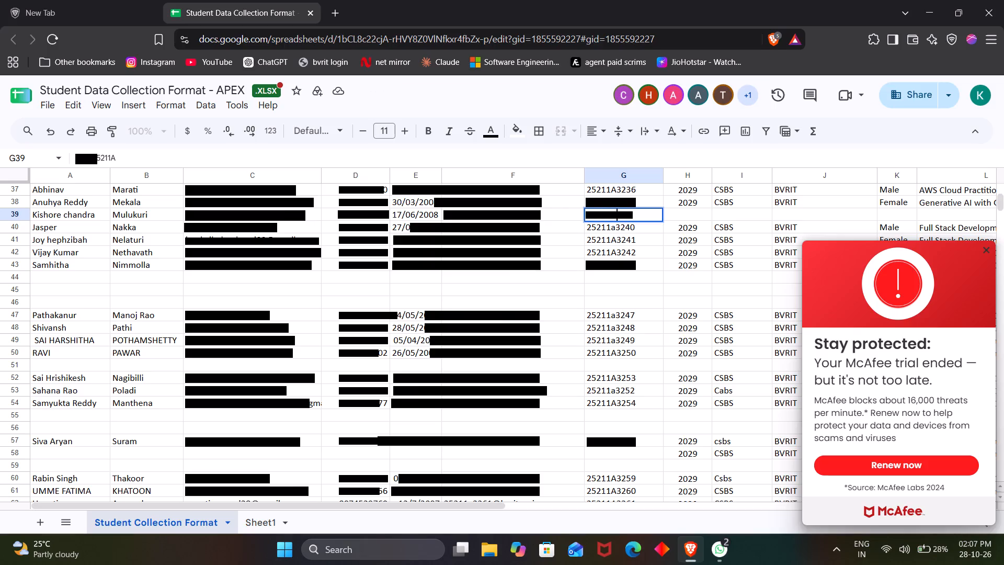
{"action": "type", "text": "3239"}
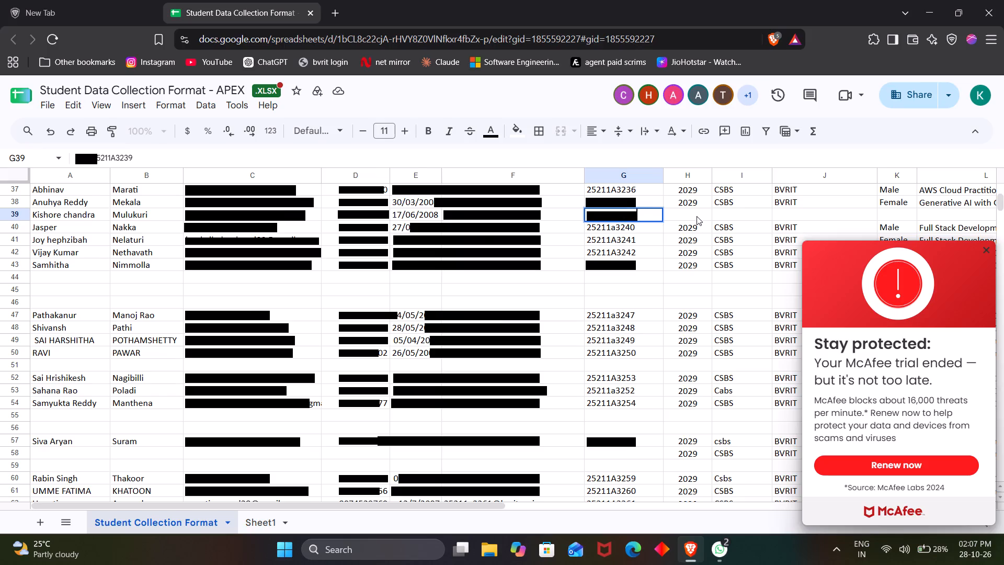
Enter the year 2029 in column H and the branch CSBS in column I of row 39.
{"action": "left_click", "coordinate": [695, 214]}
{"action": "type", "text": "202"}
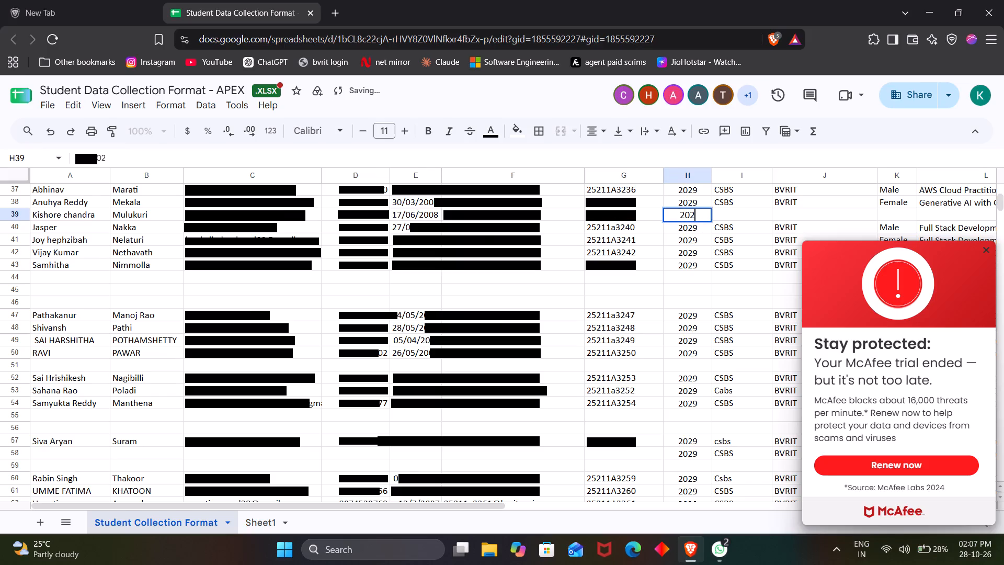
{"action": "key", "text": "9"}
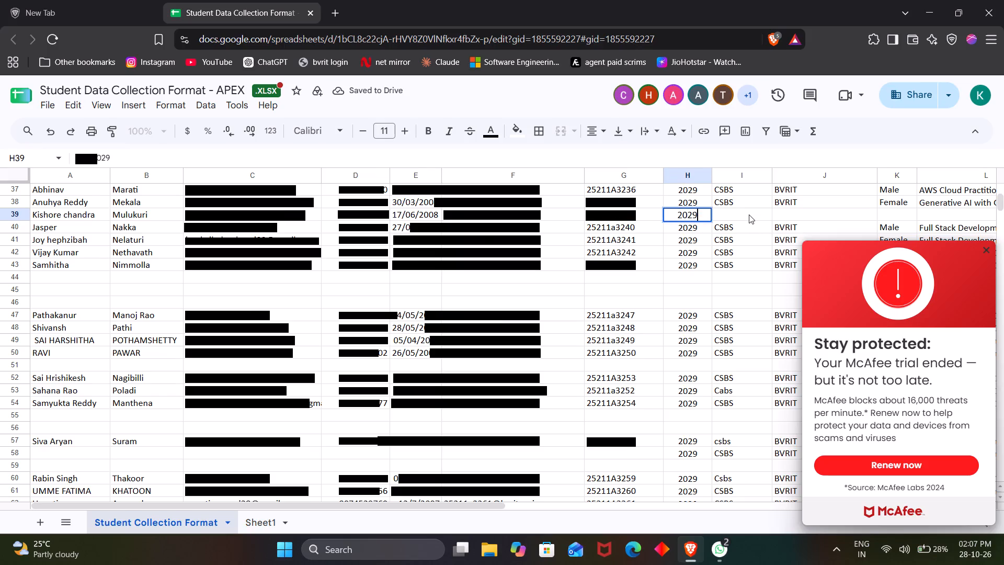
{"action": "left_click", "coordinate": [749, 214]}
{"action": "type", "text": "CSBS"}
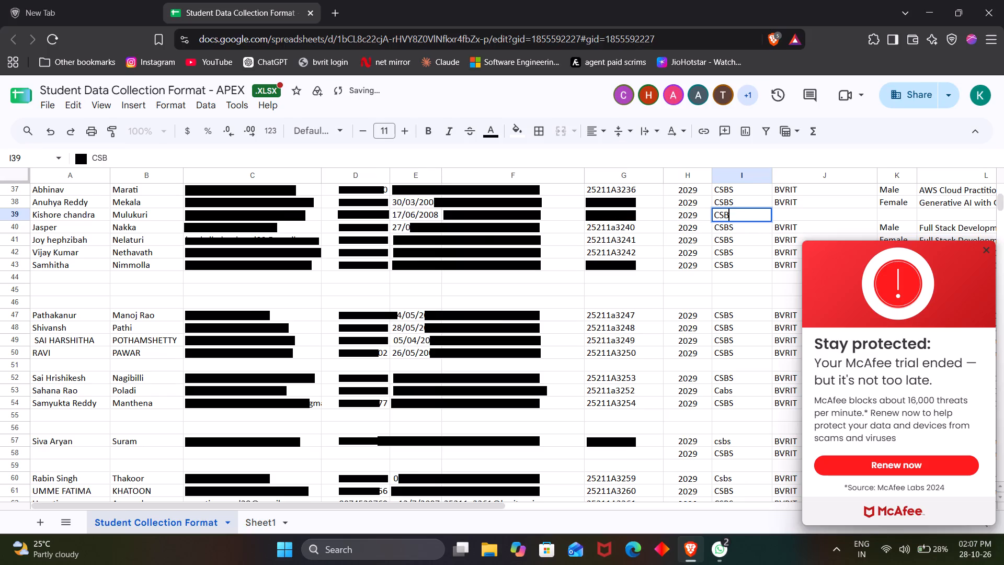
Enter the college BVRIT in column J and the gender MALE in column K of row 39.
{"action": "left_click", "coordinate": [837, 211]}
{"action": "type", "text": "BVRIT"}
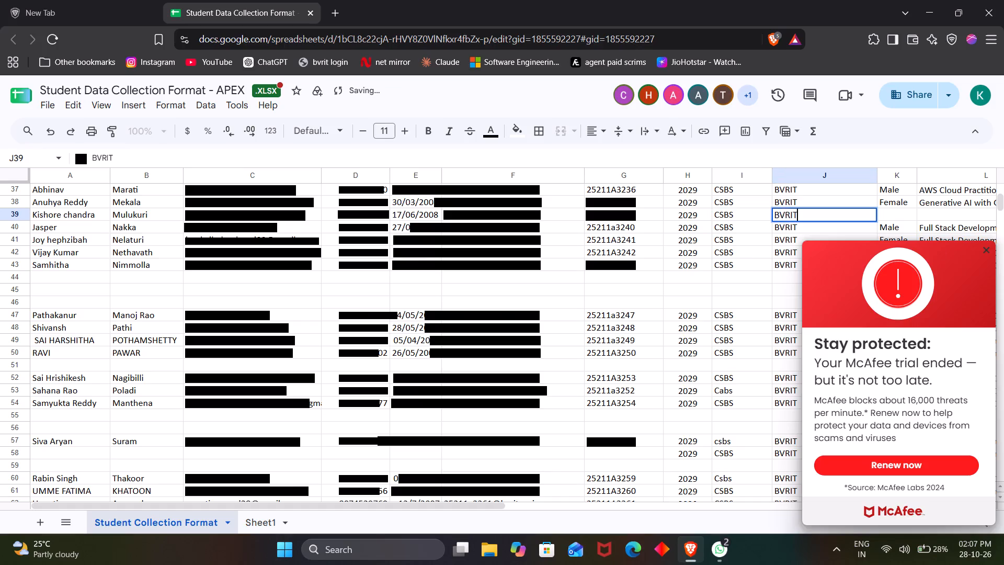
{"action": "left_click", "coordinate": [899, 212]}
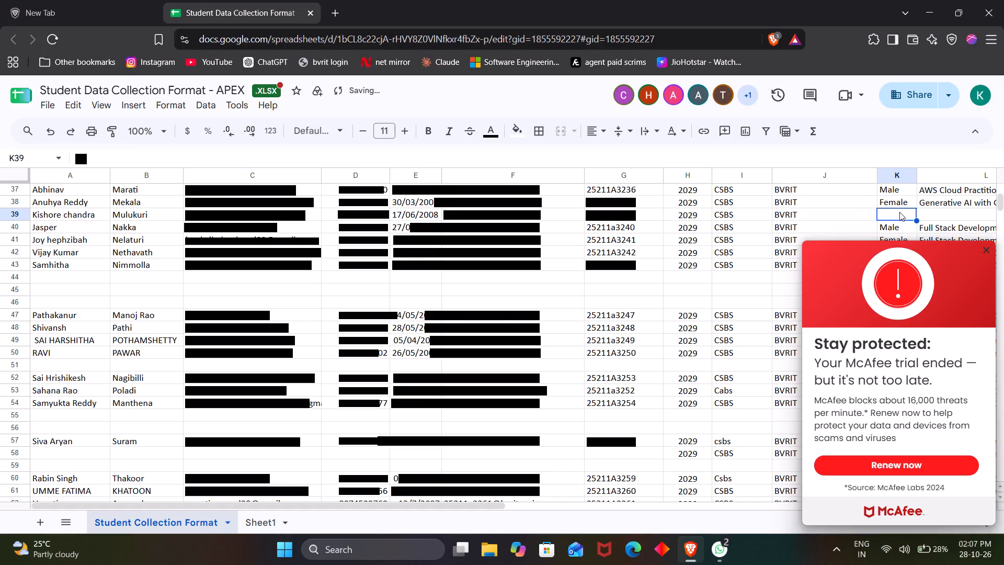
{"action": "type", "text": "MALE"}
Dismiss the McAfee trial notification that covers part of the sheet.
{"action": "scroll", "coordinate": [899, 212], "scroll_direction": "left", "scroll_amount": 5}
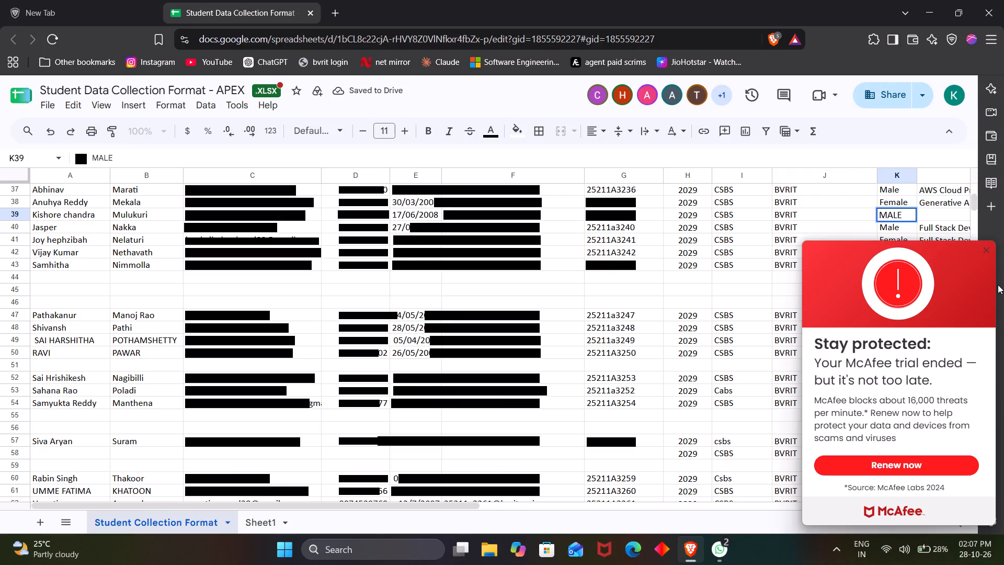
{"action": "left_click", "coordinate": [984, 247]}
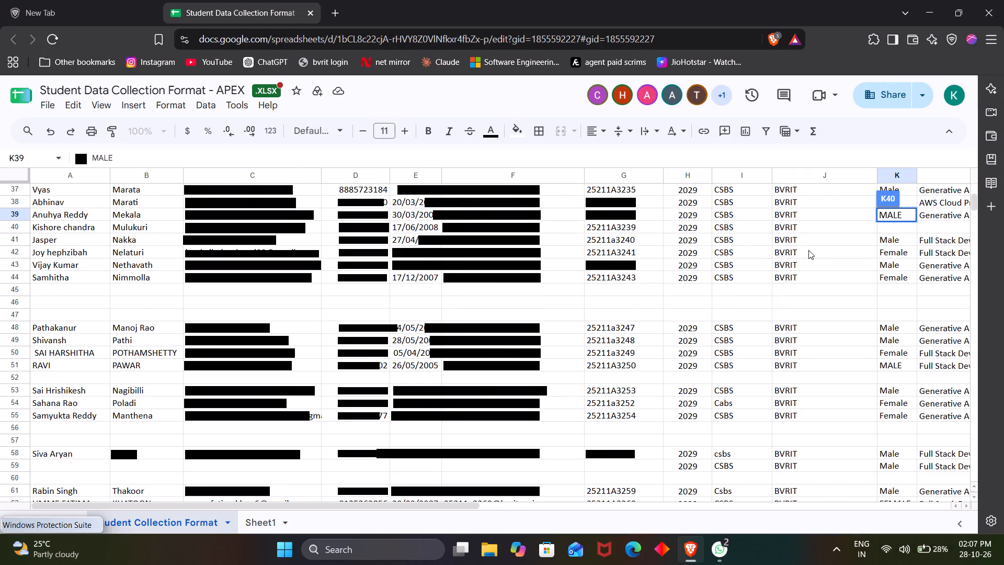
Choose Full Stack Development (MERN Stack) as the student's course in column L of the same record, row 40.
{"action": "scroll", "coordinate": [808, 250], "scroll_direction": "left", "scroll_amount": 7}
{"action": "left_click", "coordinate": [945, 227]}
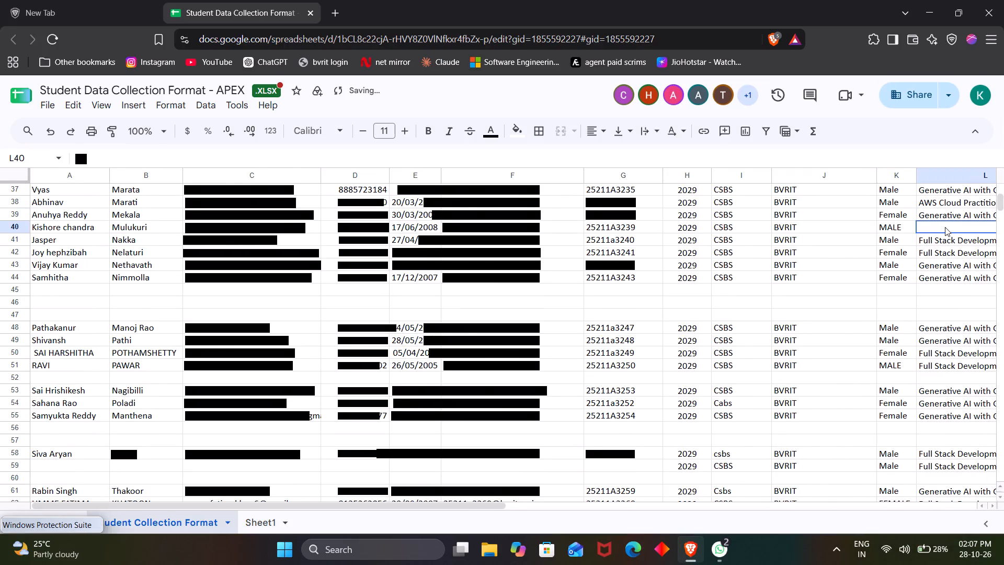
{"action": "scroll", "coordinate": [743, 380], "scroll_direction": "left", "scroll_amount": 1}
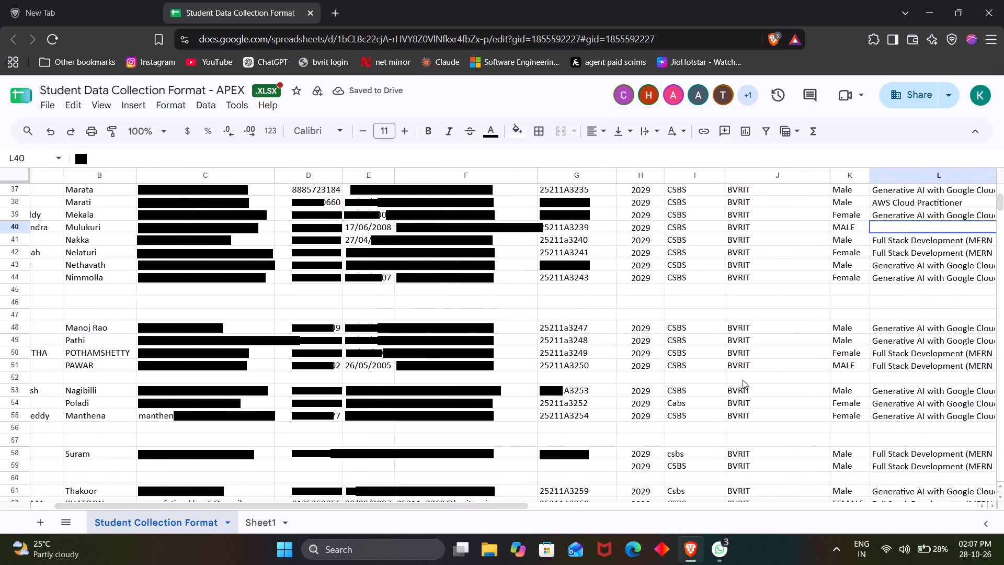
{"action": "scroll", "coordinate": [743, 380], "scroll_direction": "left", "scroll_amount": 2}
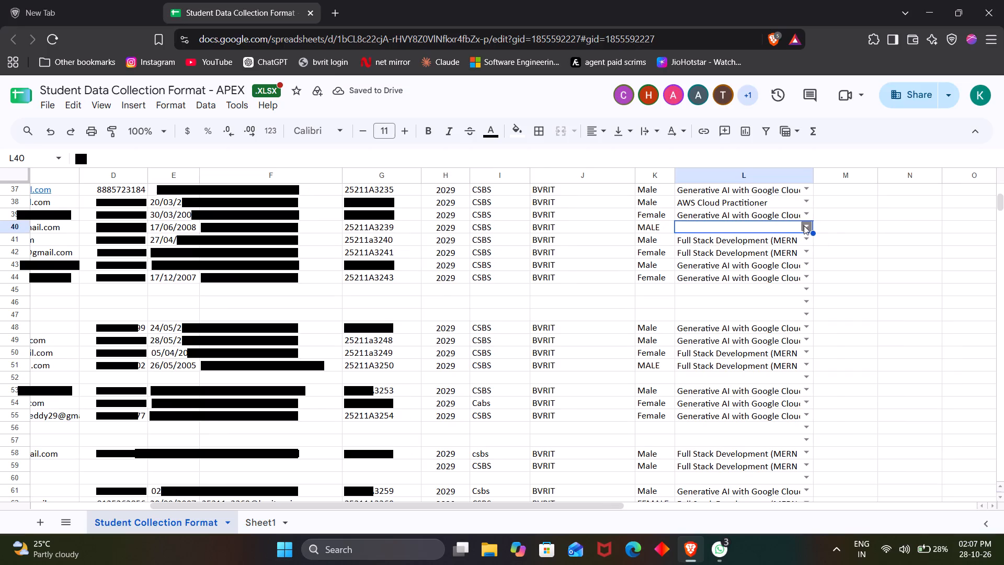
{"action": "left_click", "coordinate": [805, 228]}
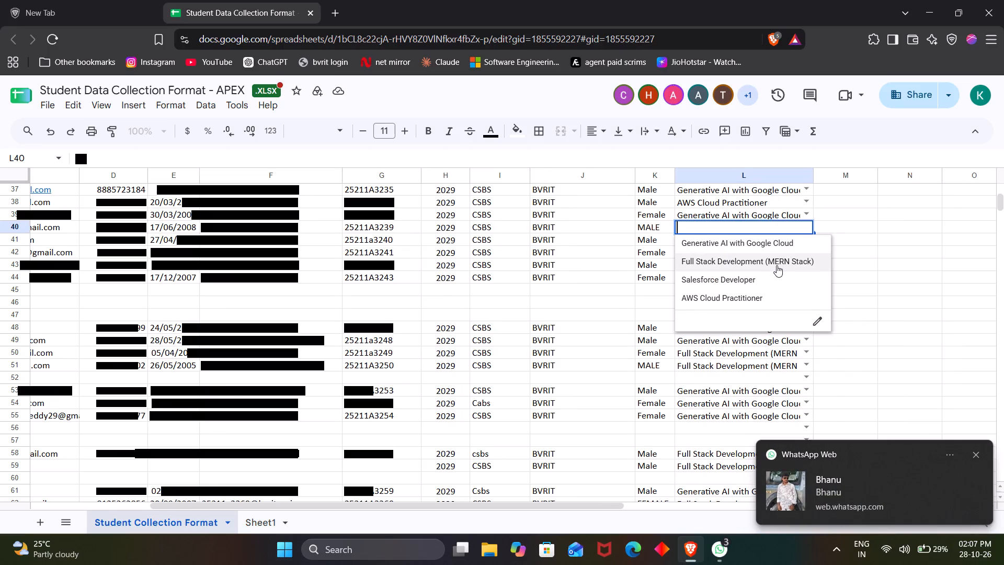
{"action": "left_click", "coordinate": [748, 267]}
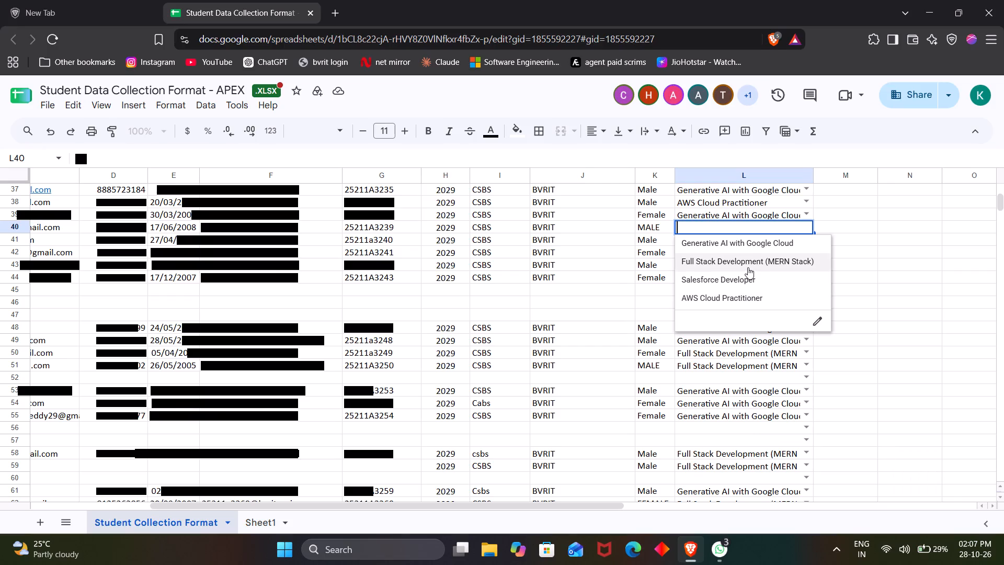
{"action": "scroll", "coordinate": [560, 287], "scroll_direction": "right", "scroll_amount": 9}
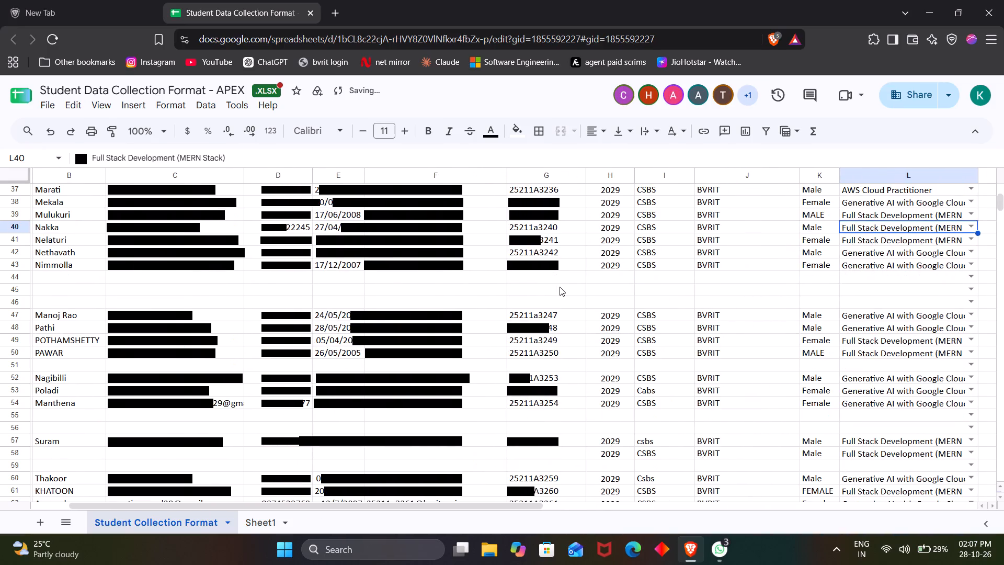
{"action": "scroll", "coordinate": [560, 287], "scroll_direction": "right", "scroll_amount": 1}
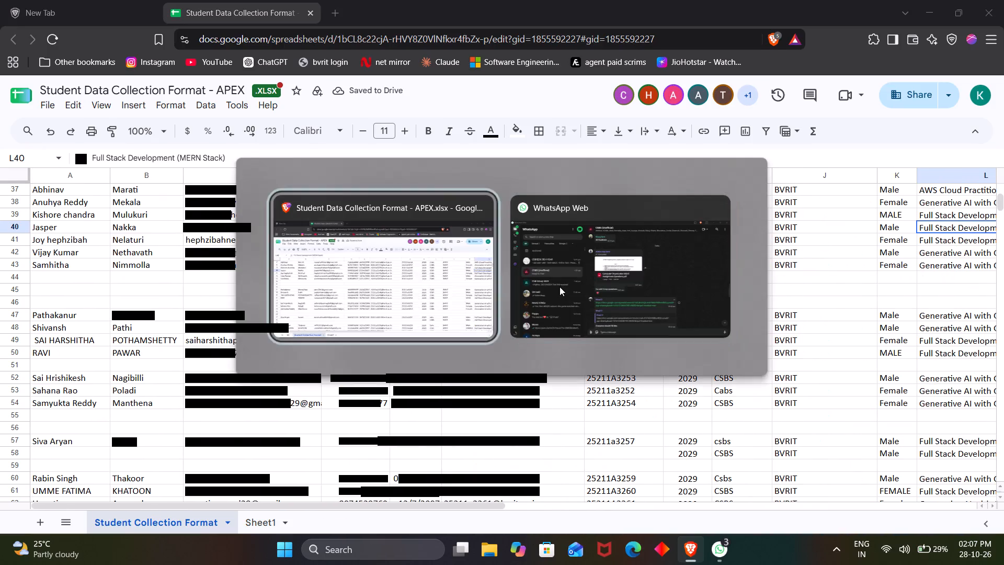
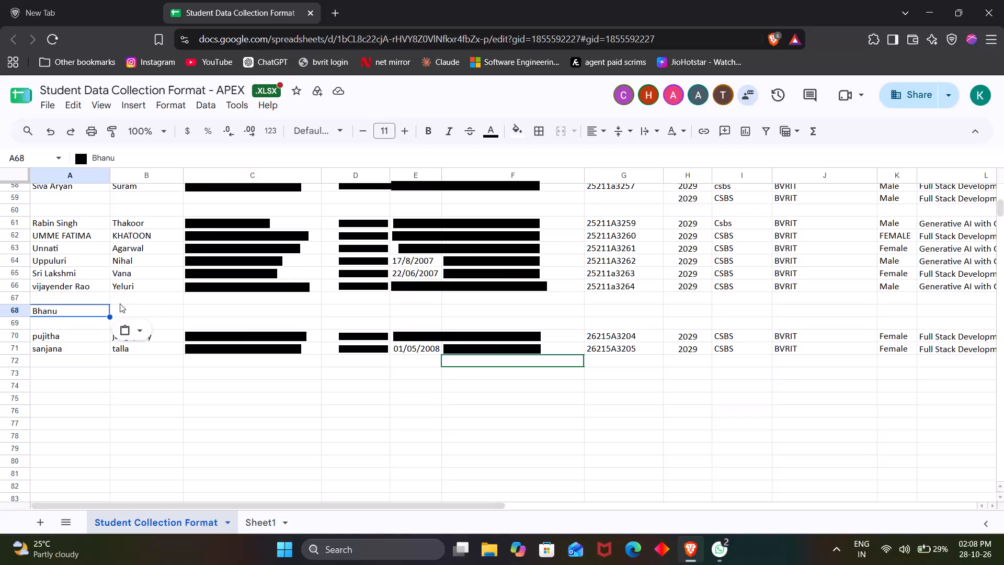
Select the empty surname cell in column B of row 68, in the record whose first name is already filled in.
{"action": "left_click", "coordinate": [132, 311]}
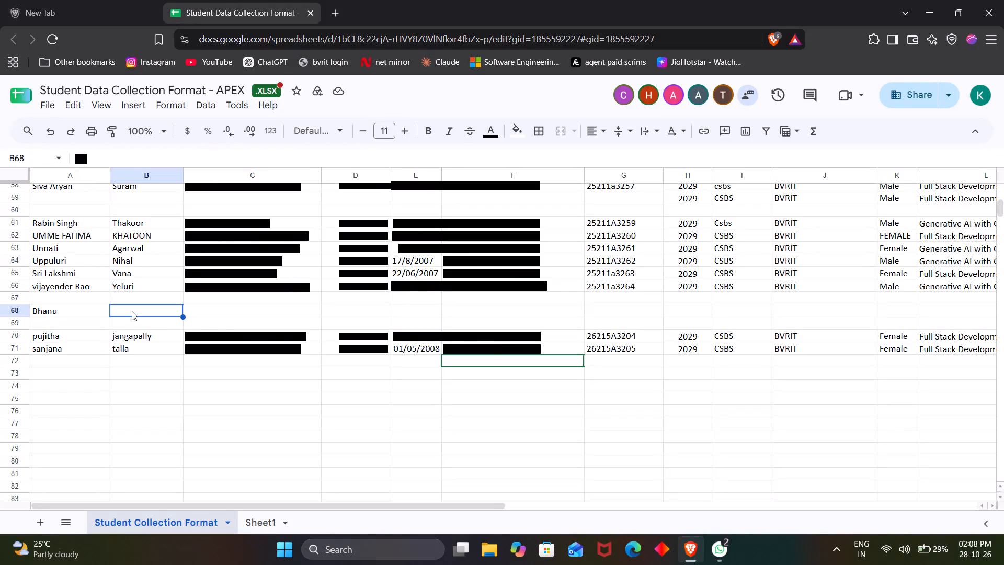
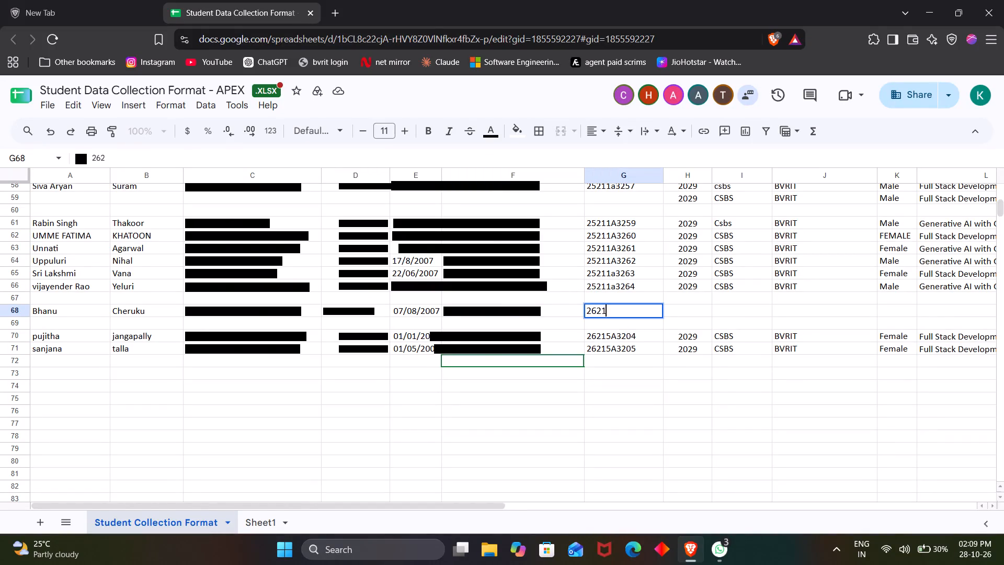
Complete the student's college roll number in the collegeRollNumber cell of row 68.
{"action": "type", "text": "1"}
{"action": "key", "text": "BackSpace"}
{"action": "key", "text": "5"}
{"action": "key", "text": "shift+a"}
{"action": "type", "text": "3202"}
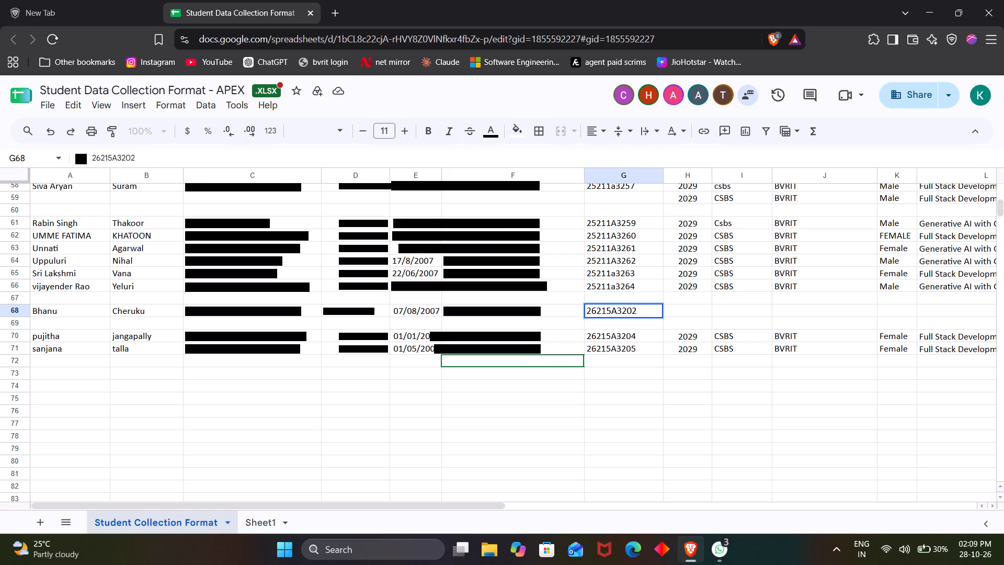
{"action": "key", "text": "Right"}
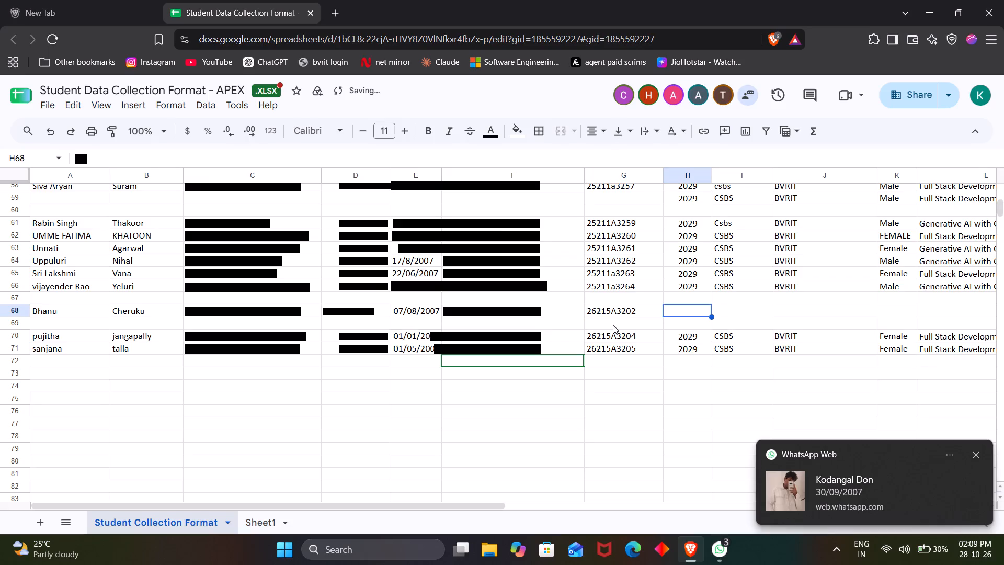
Fill in row 68 with year of passing 2029, branch CSBS and college name BVRIT.
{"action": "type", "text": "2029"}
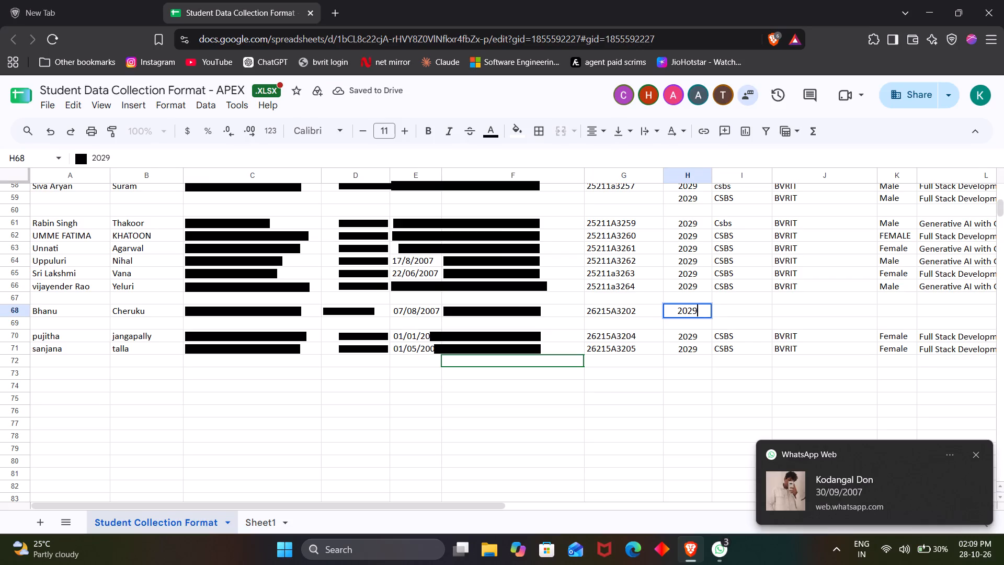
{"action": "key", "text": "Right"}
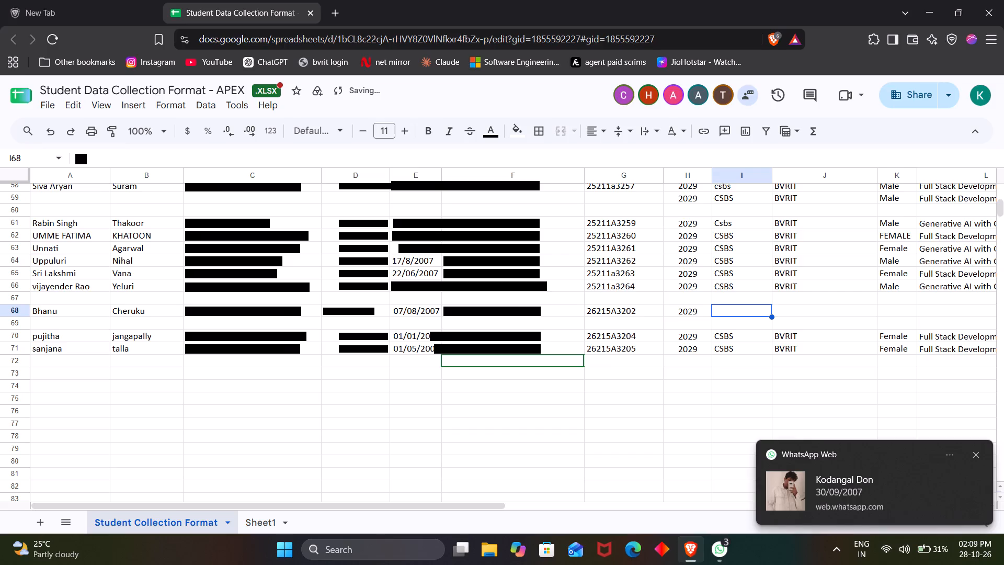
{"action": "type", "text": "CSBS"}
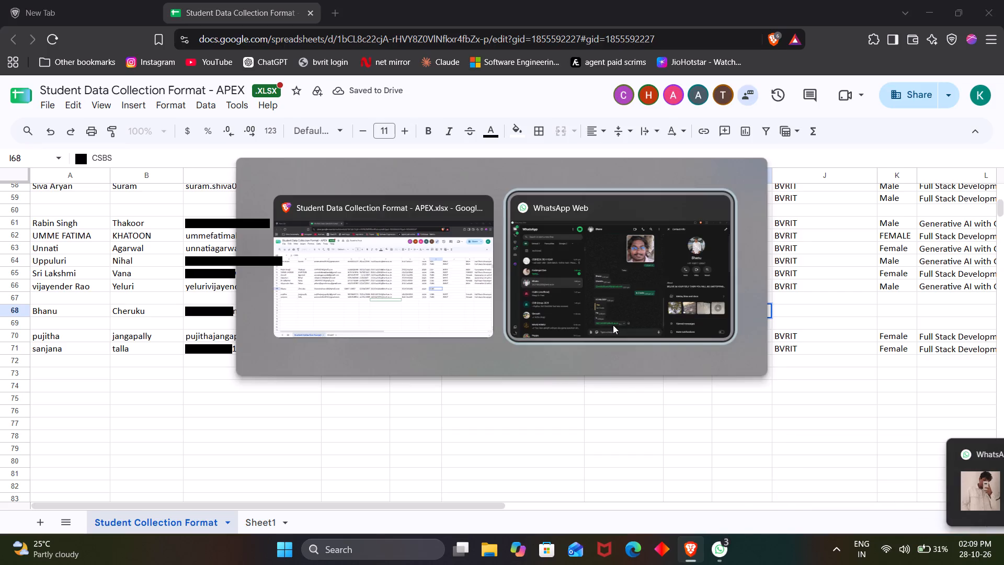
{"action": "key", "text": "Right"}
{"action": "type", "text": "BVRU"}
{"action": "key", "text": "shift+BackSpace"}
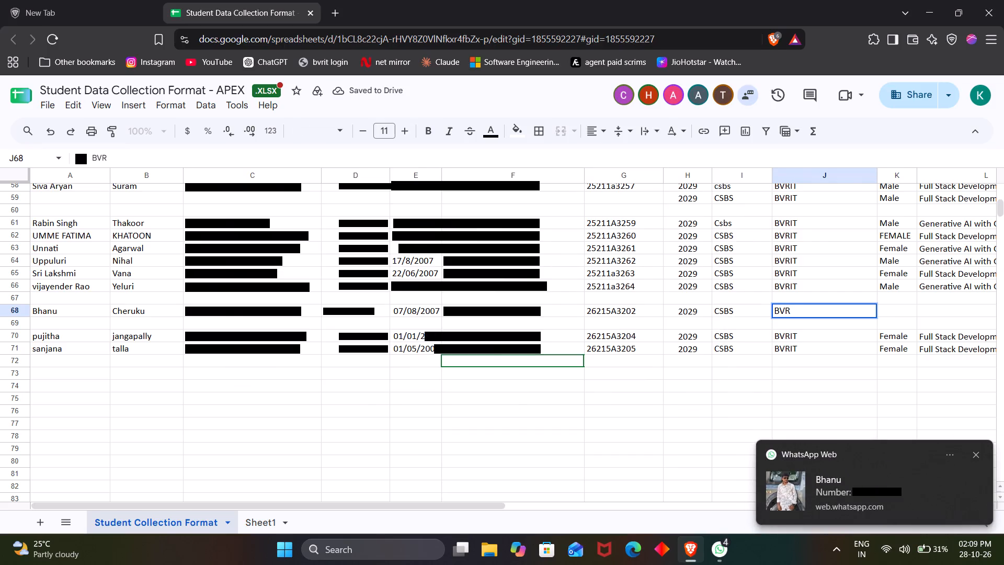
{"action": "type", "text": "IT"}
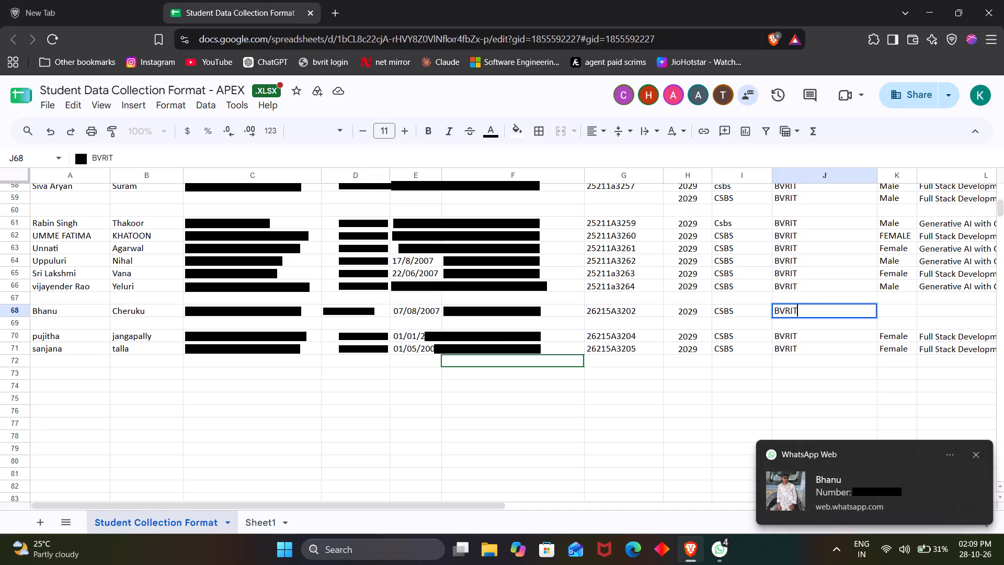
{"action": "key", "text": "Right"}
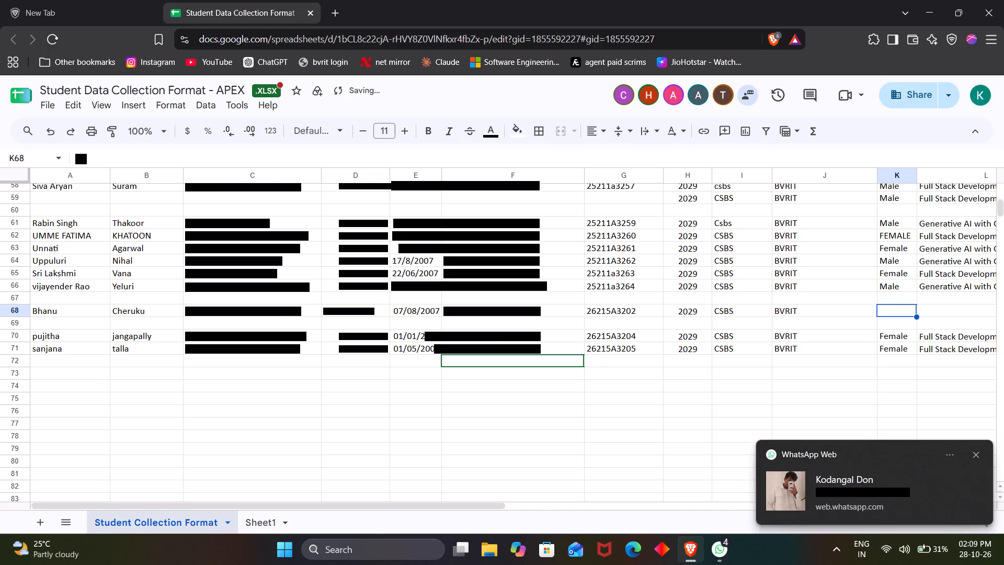
Set row 68's gender to MALE and its technology track to Full Stack Development (MERN Stack).
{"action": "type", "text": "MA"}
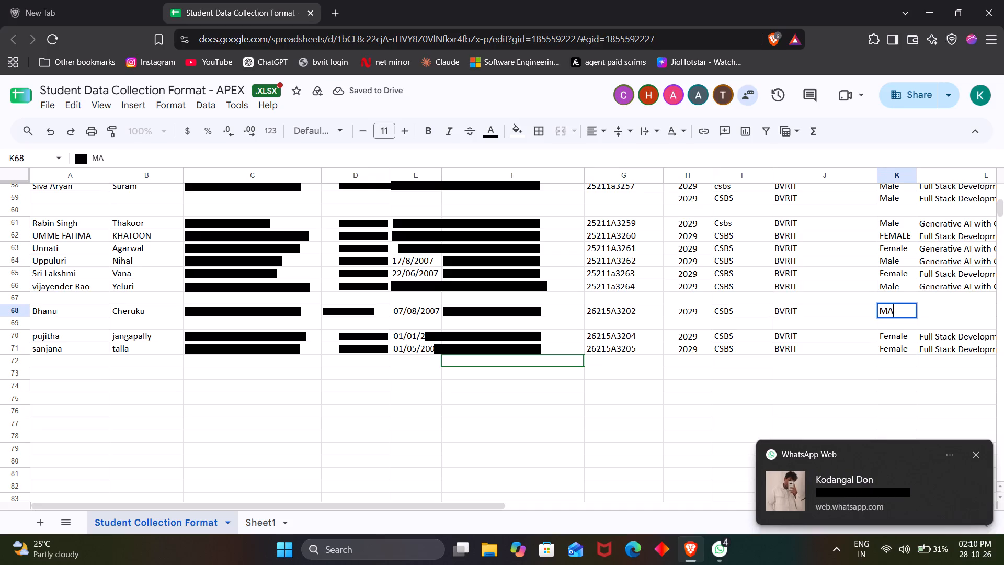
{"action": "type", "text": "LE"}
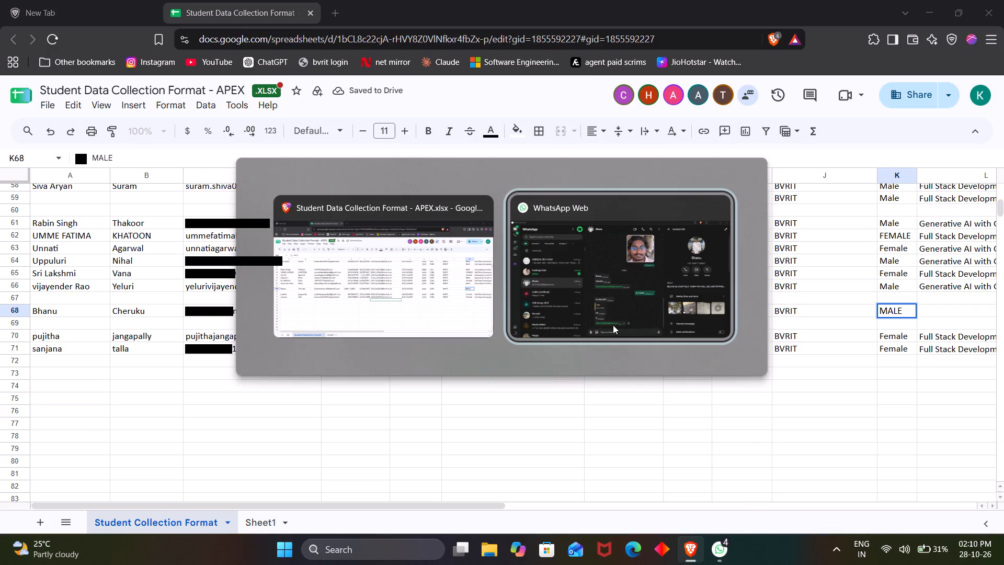
{"action": "scroll", "coordinate": [837, 335], "scroll_direction": "left", "scroll_amount": 3}
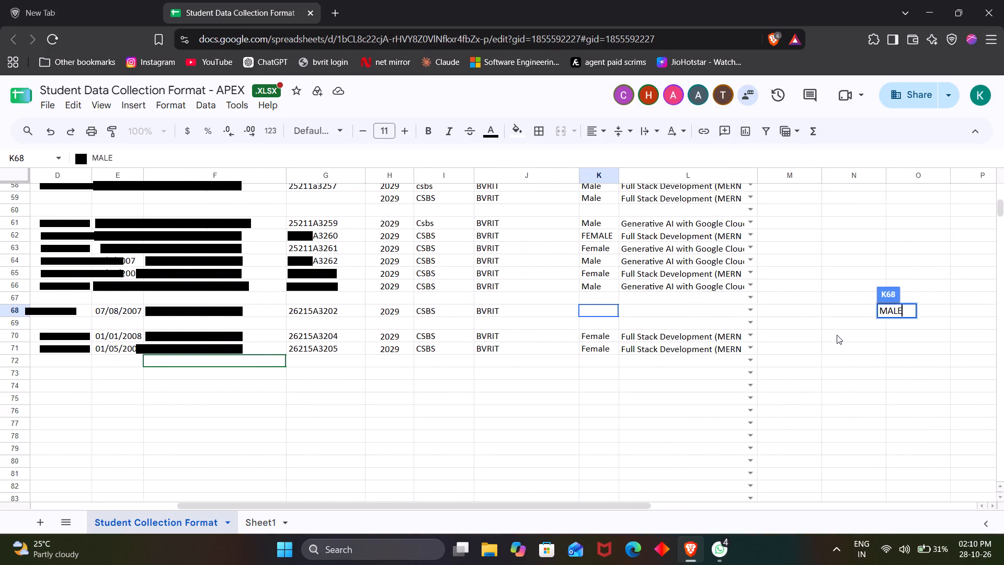
{"action": "scroll", "coordinate": [837, 335], "scroll_direction": "left", "scroll_amount": 1}
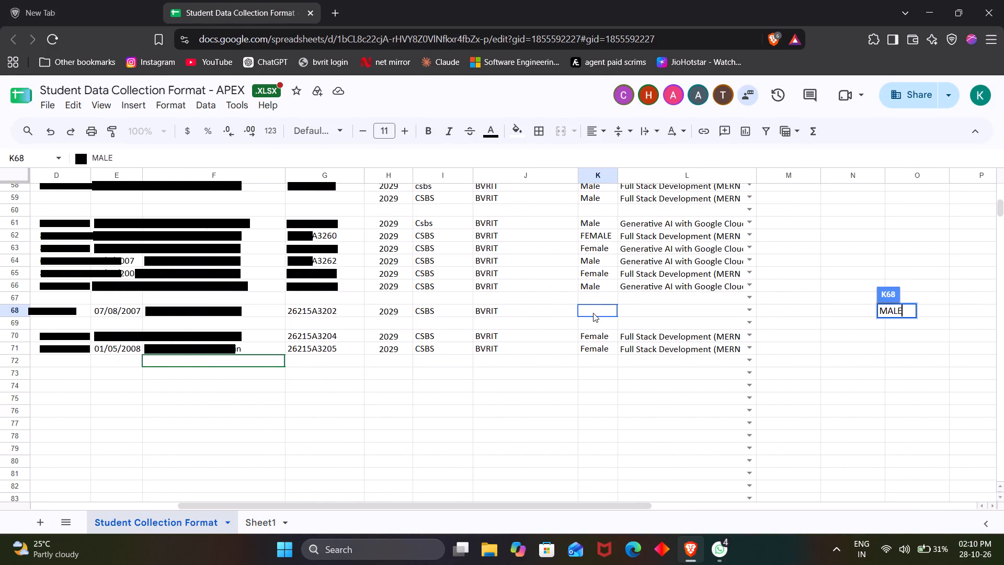
{"action": "left_click", "coordinate": [593, 313]}
{"action": "left_click", "coordinate": [631, 309]}
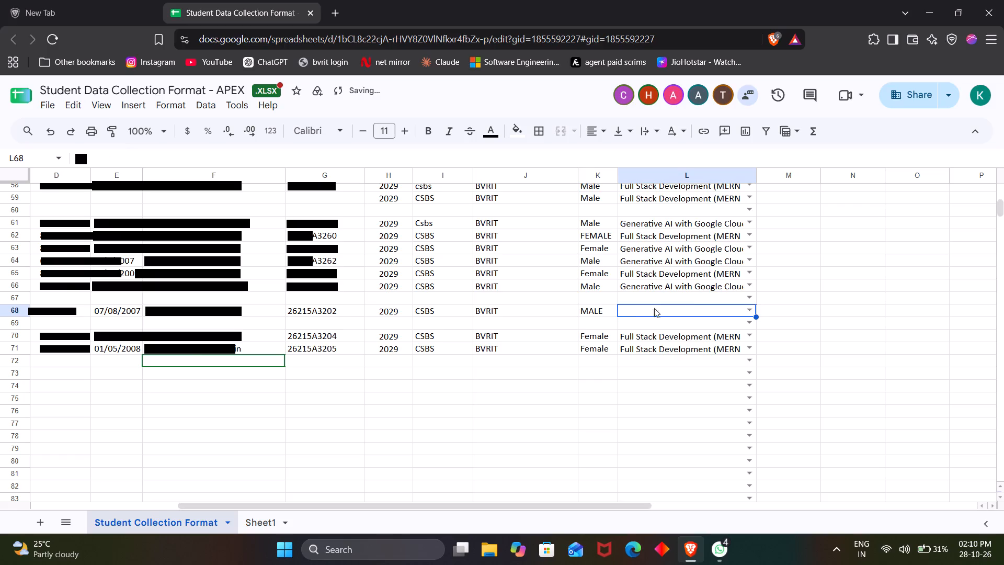
{"action": "left_click", "coordinate": [751, 315]}
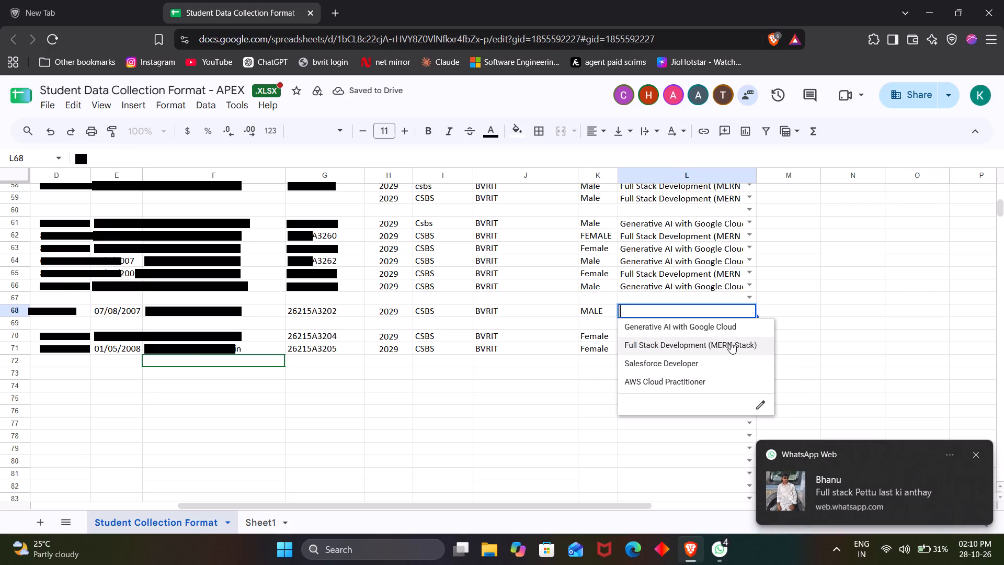
{"action": "left_click", "coordinate": [731, 342]}
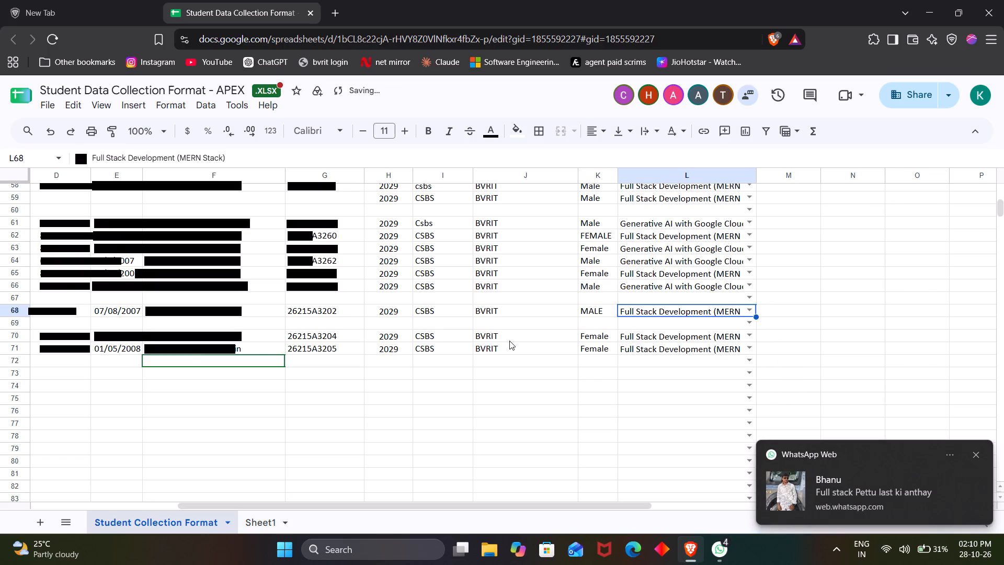
Select the empty firstname cell in row 47, the last of the three blank rows 45 to 47.
{"action": "scroll", "coordinate": [332, 345], "scroll_direction": "right", "scroll_amount": 9}
{"action": "scroll", "coordinate": [332, 345], "scroll_direction": "up", "scroll_amount": 2}
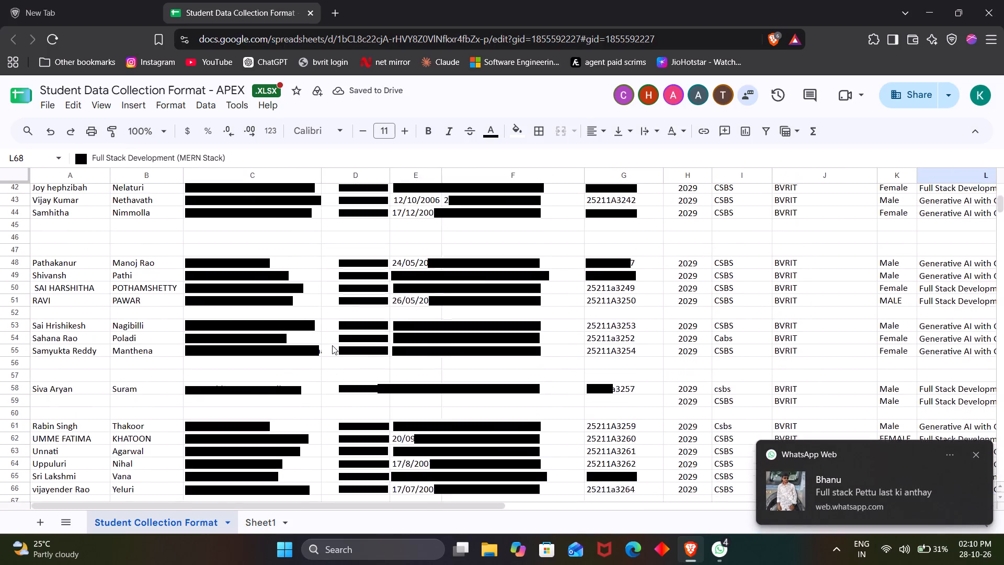
{"action": "scroll", "coordinate": [332, 345], "scroll_direction": "up", "scroll_amount": 3}
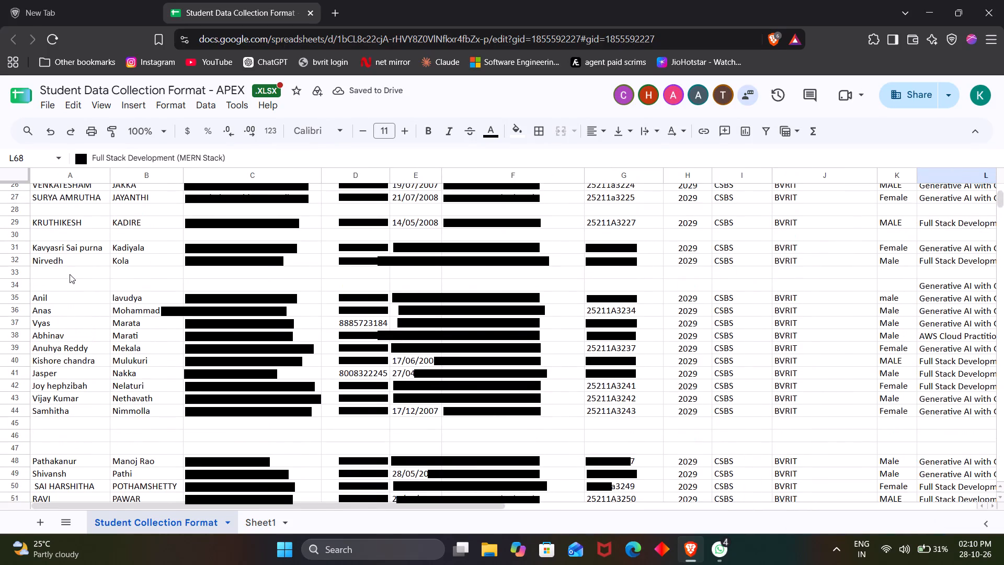
{"action": "scroll", "coordinate": [84, 412], "scroll_direction": "down", "scroll_amount": 1}
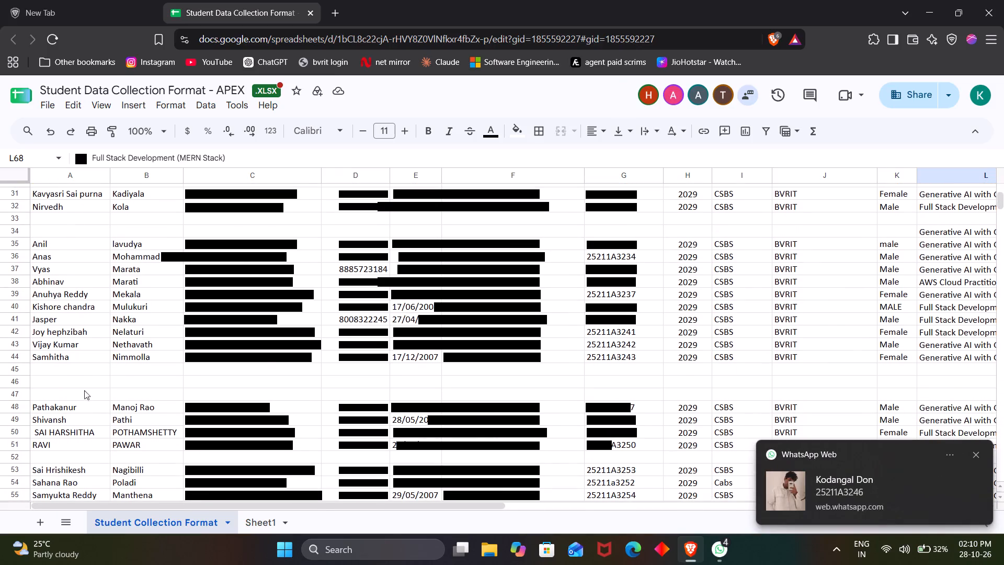
{"action": "left_click", "coordinate": [76, 383]}
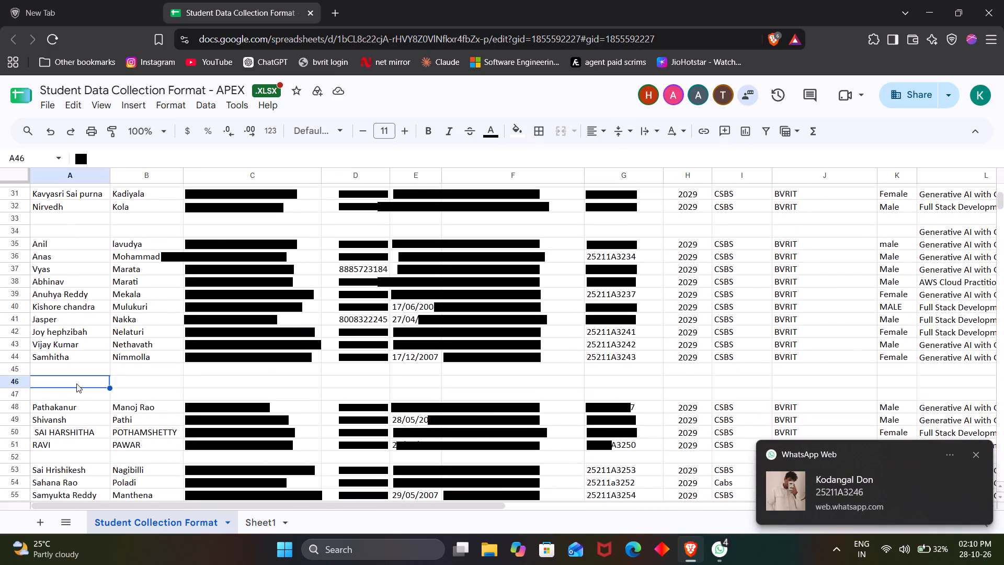
{"action": "left_click", "coordinate": [70, 398]}
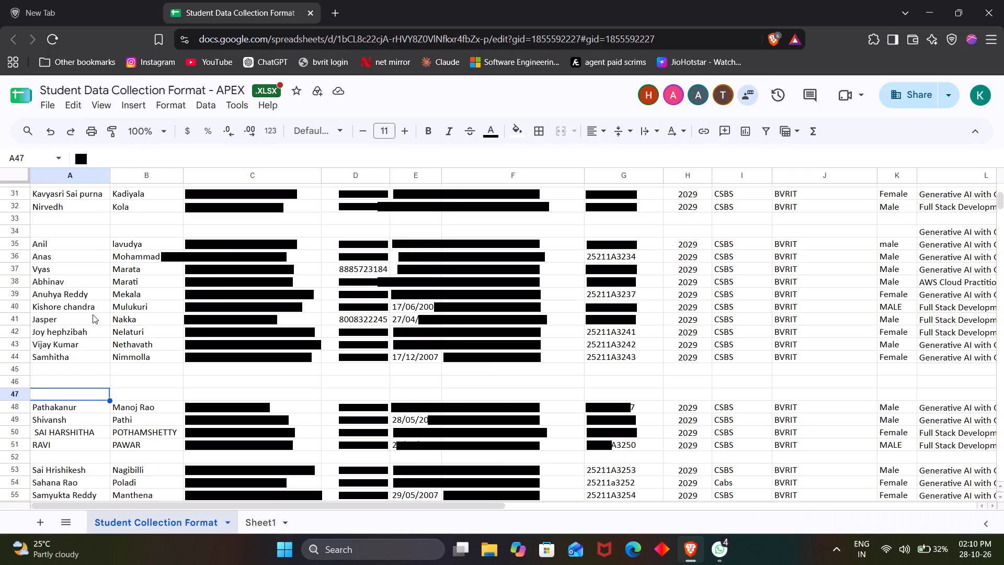
Look through the student records in the upper part of the sheet for blank rows and incomplete entries.
{"action": "scroll", "coordinate": [92, 290], "scroll_direction": "up", "scroll_amount": 4}
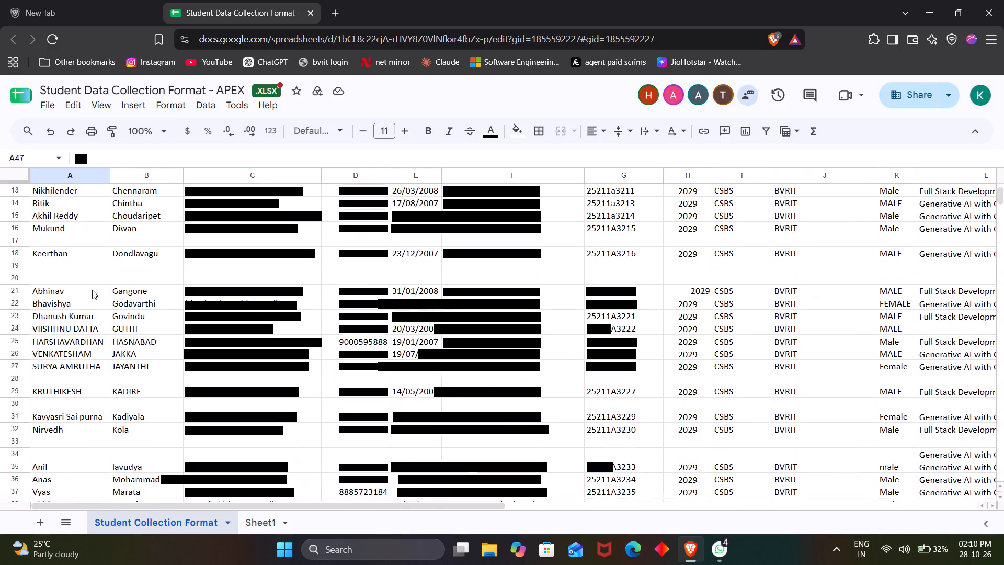
{"action": "scroll", "coordinate": [92, 290], "scroll_direction": "up", "scroll_amount": 4}
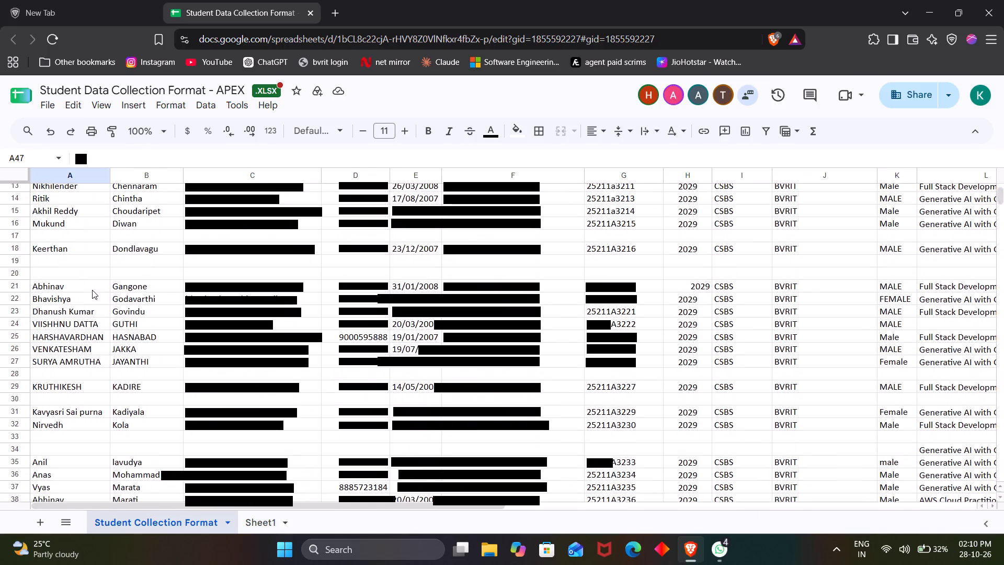
{"action": "scroll", "coordinate": [92, 290], "scroll_direction": "up", "scroll_amount": 2}
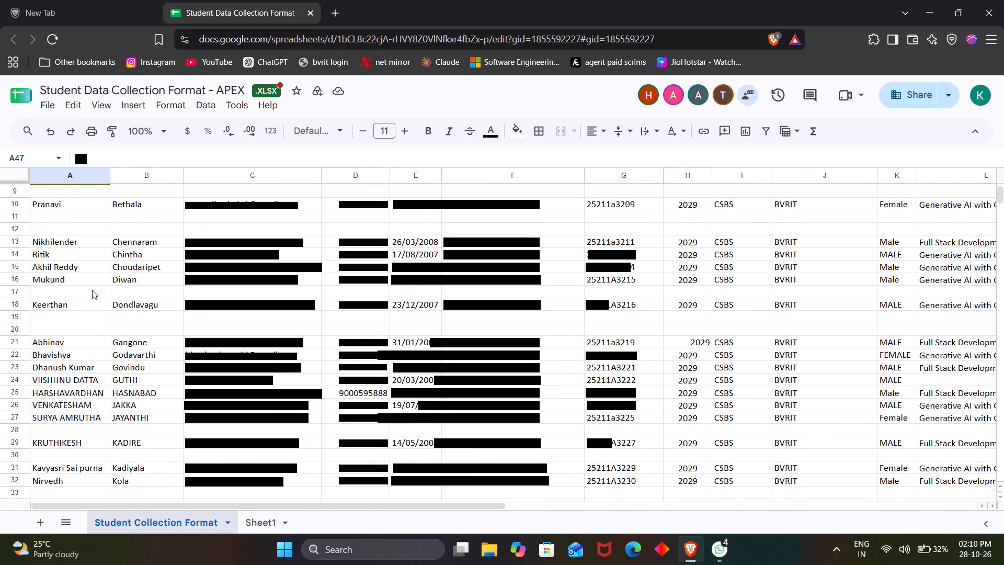
{"action": "scroll", "coordinate": [92, 290], "scroll_direction": "down", "scroll_amount": 1}
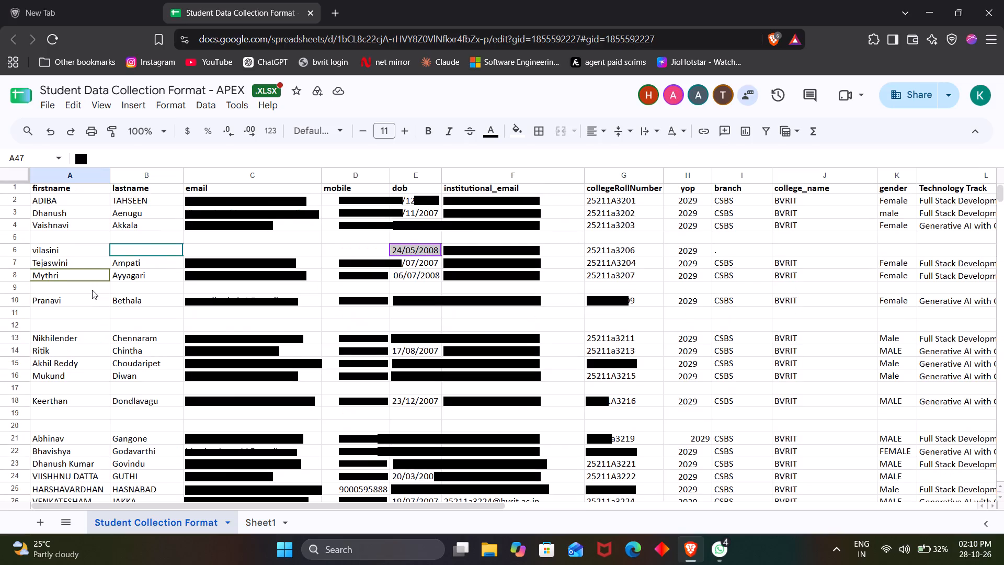
{"action": "scroll", "coordinate": [92, 290], "scroll_direction": "down", "scroll_amount": 2}
{"action": "scroll", "coordinate": [92, 290], "scroll_direction": "right", "scroll_amount": 1}
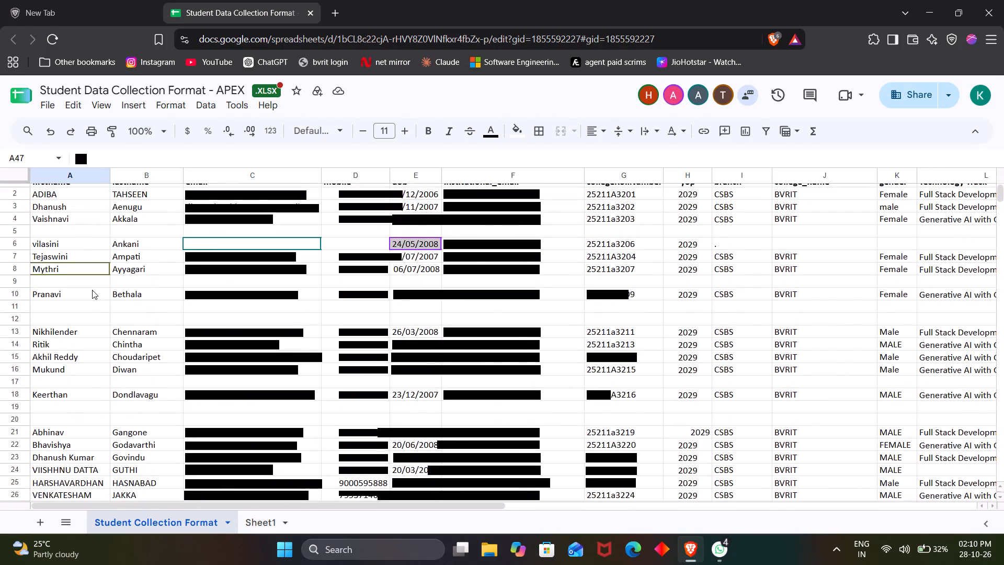
{"action": "scroll", "coordinate": [92, 290], "scroll_direction": "right", "scroll_amount": 2}
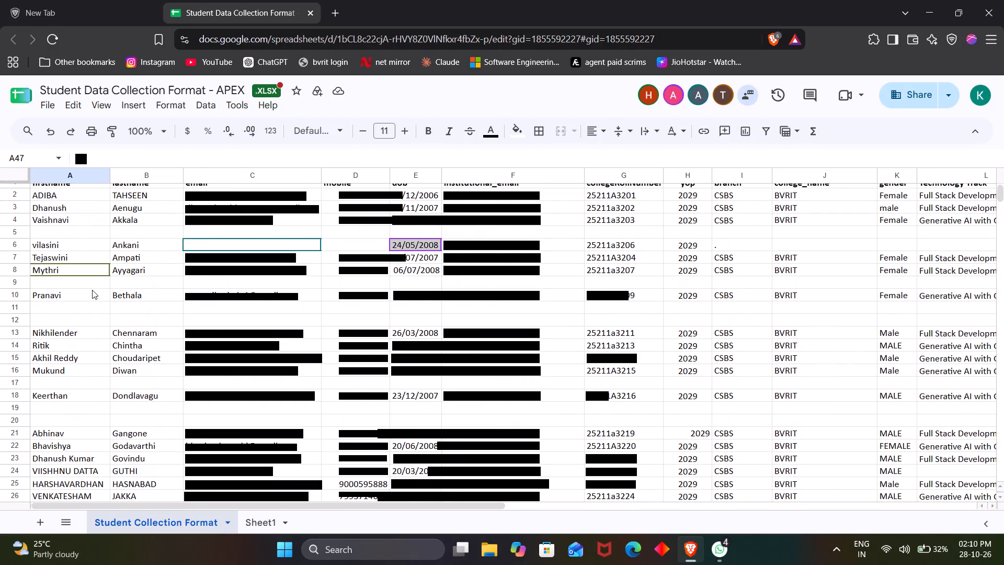
{"action": "scroll", "coordinate": [92, 290], "scroll_direction": "right", "scroll_amount": 3}
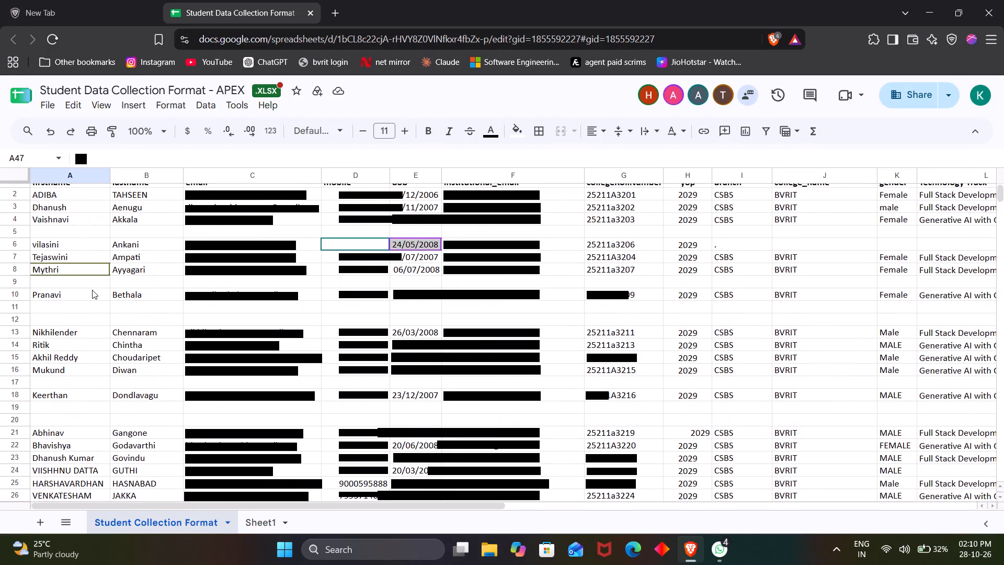
{"action": "scroll", "coordinate": [92, 290], "scroll_direction": "right", "scroll_amount": 2}
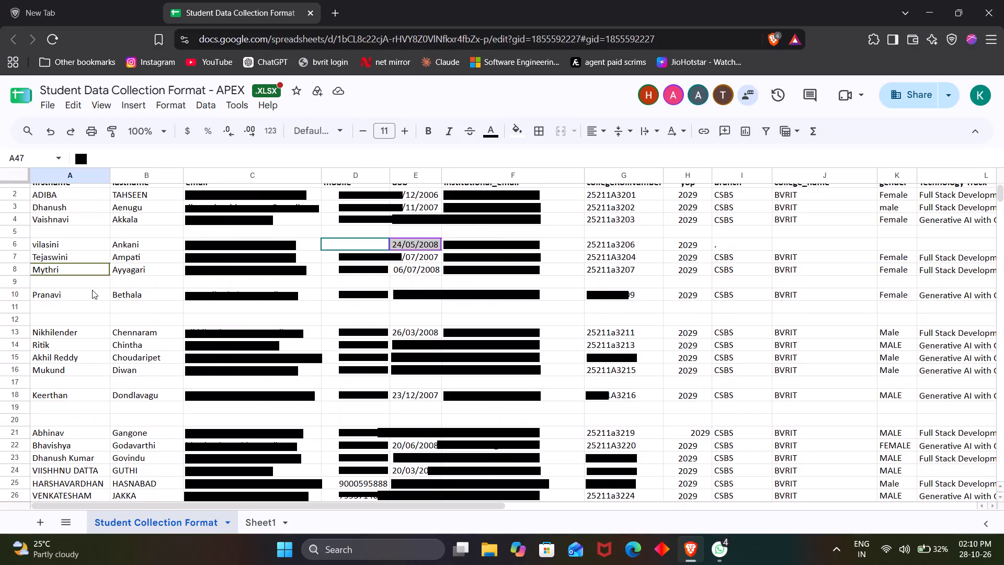
{"action": "scroll", "coordinate": [92, 290], "scroll_direction": "right", "scroll_amount": 1}
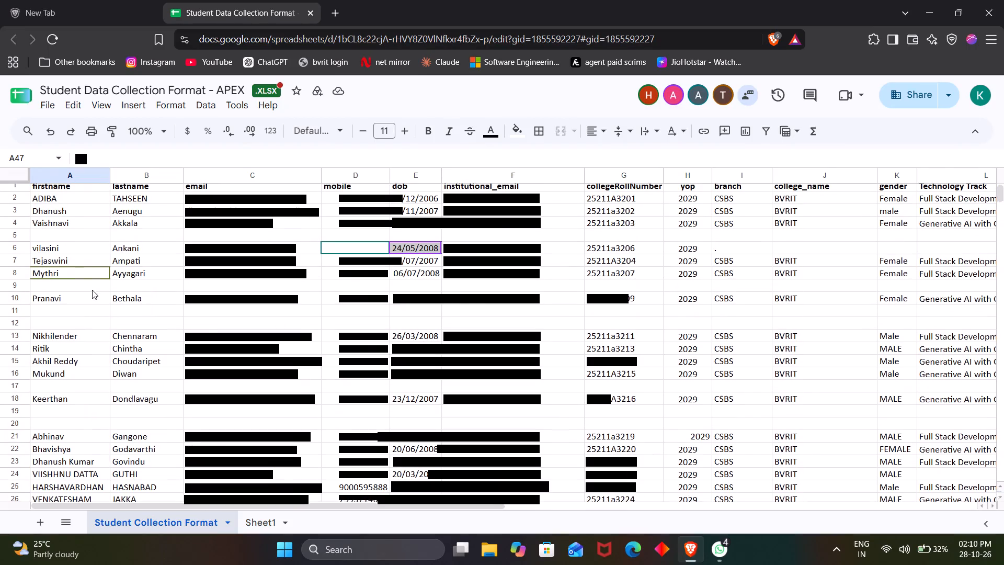
{"action": "scroll", "coordinate": [92, 290], "scroll_direction": "right", "scroll_amount": 2}
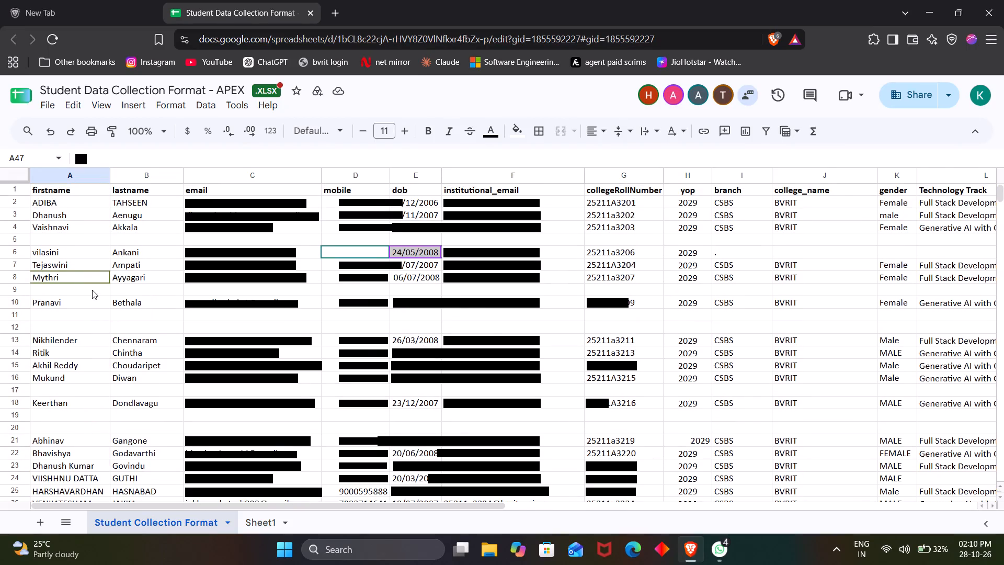
{"action": "scroll", "coordinate": [92, 290], "scroll_direction": "right", "scroll_amount": 2}
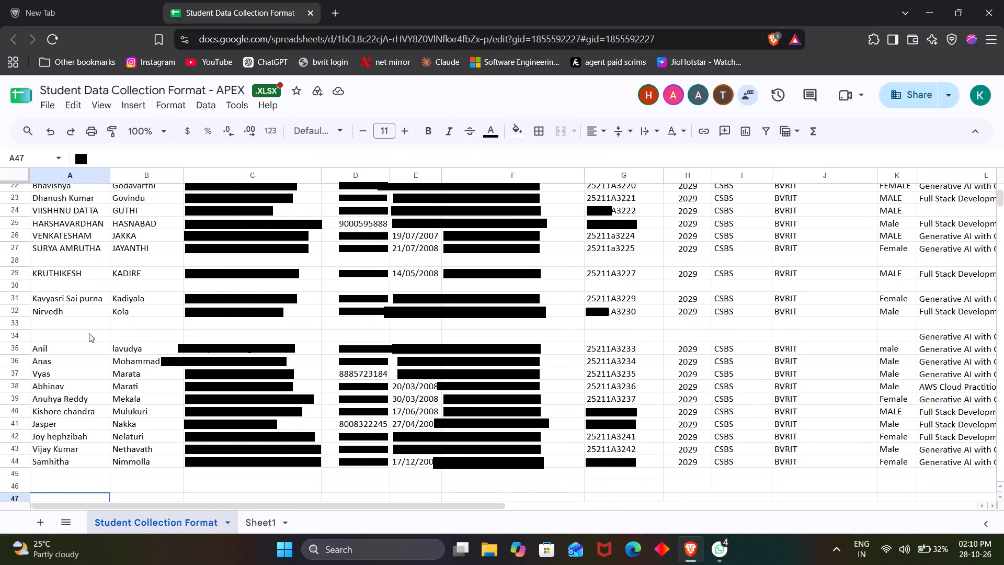
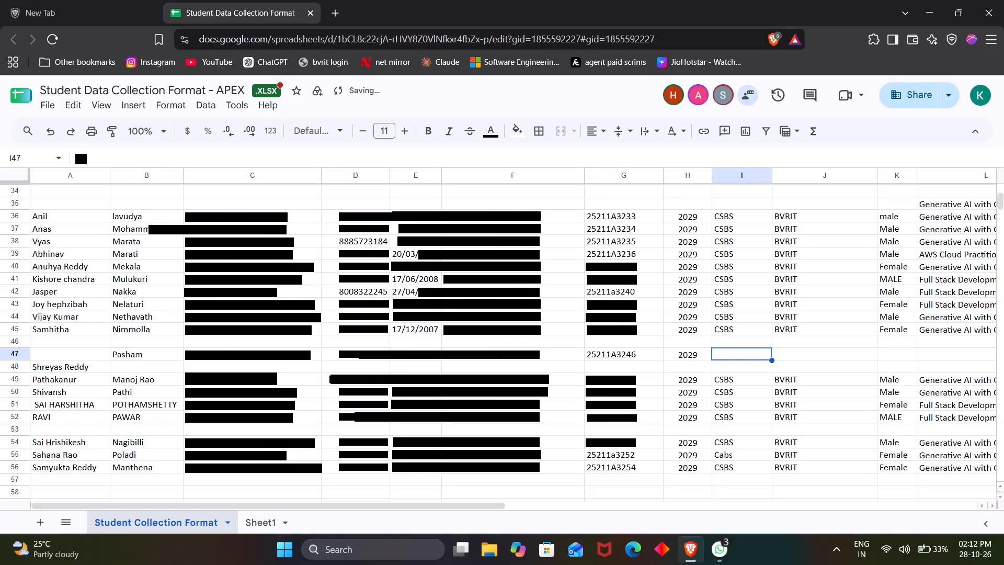
Fill in row 47 with branch CSBS, college name BVRIT and gender MALE.
{"action": "type", "text": "CSBS"}
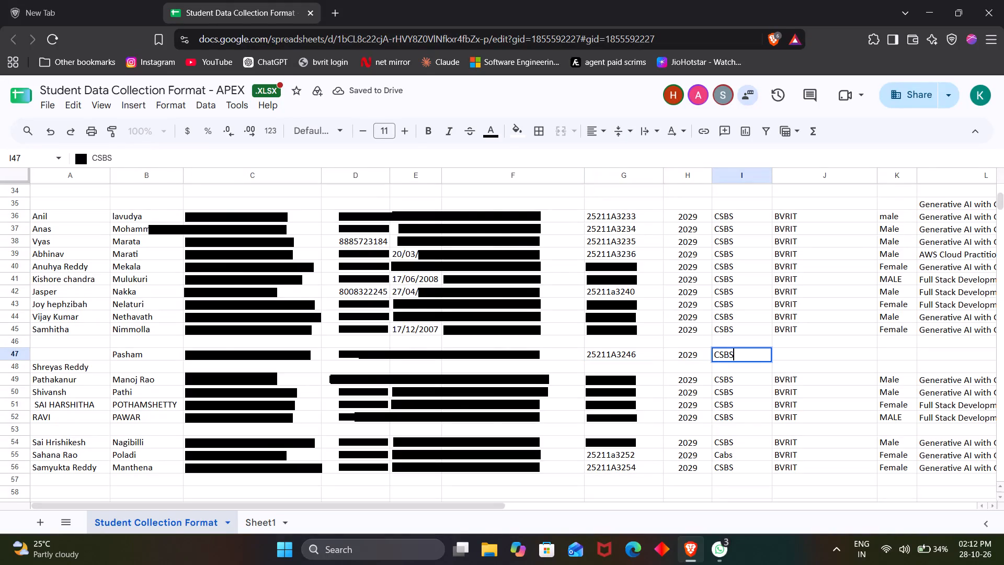
{"action": "key", "text": "Right"}
{"action": "type", "text": "BVRIT"}
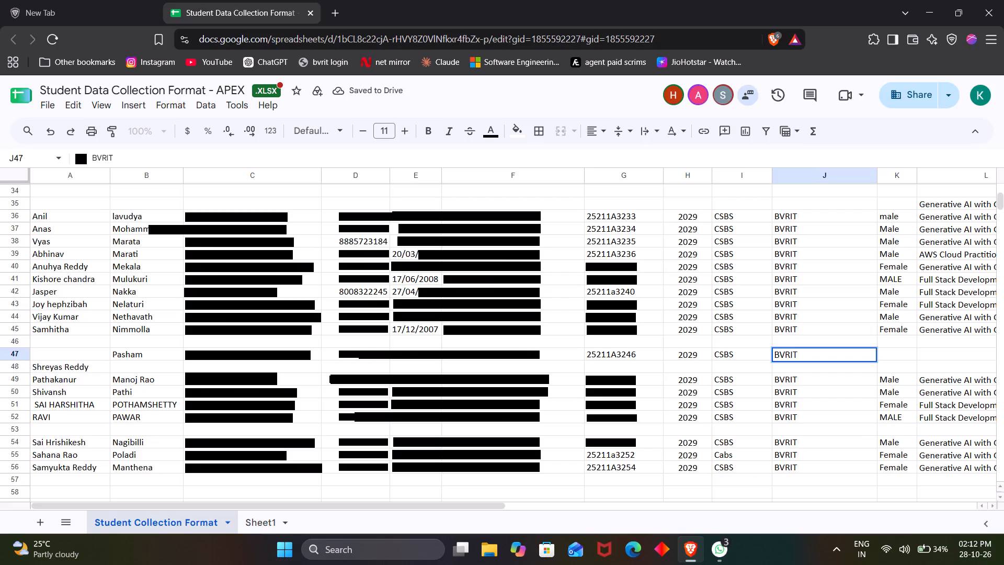
{"action": "key", "text": "Right"}
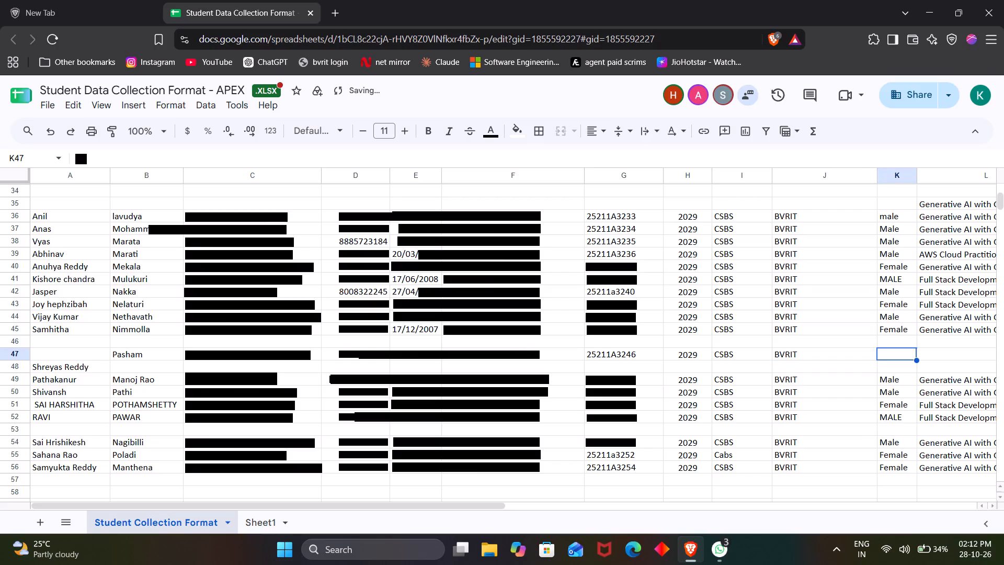
{"action": "type", "text": "MALE"}
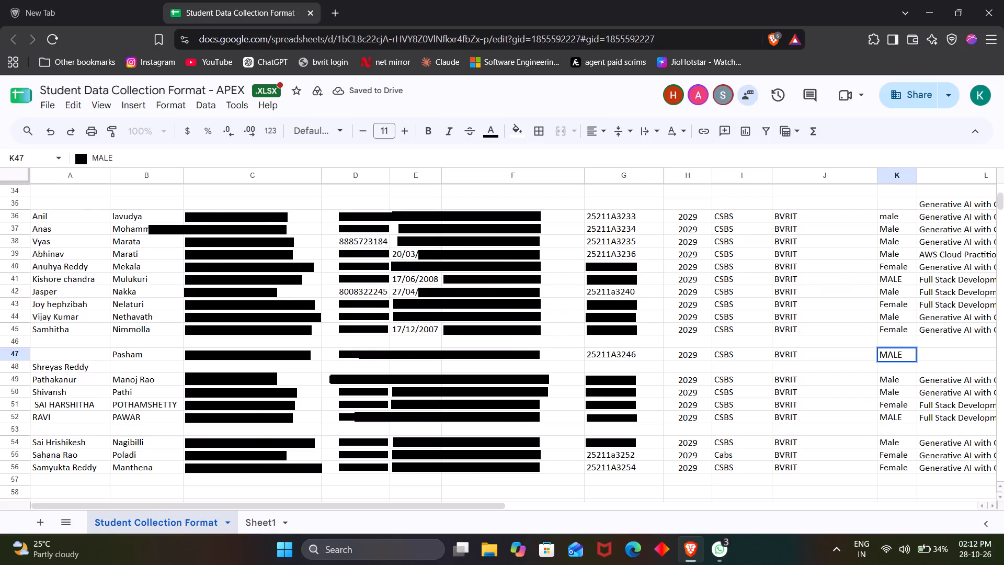
{"action": "key", "text": "Right"}
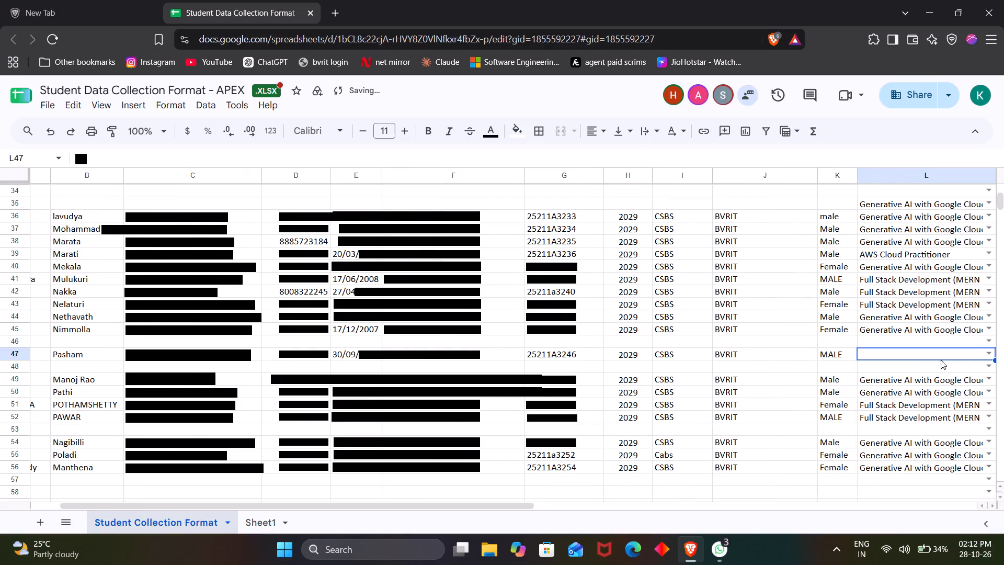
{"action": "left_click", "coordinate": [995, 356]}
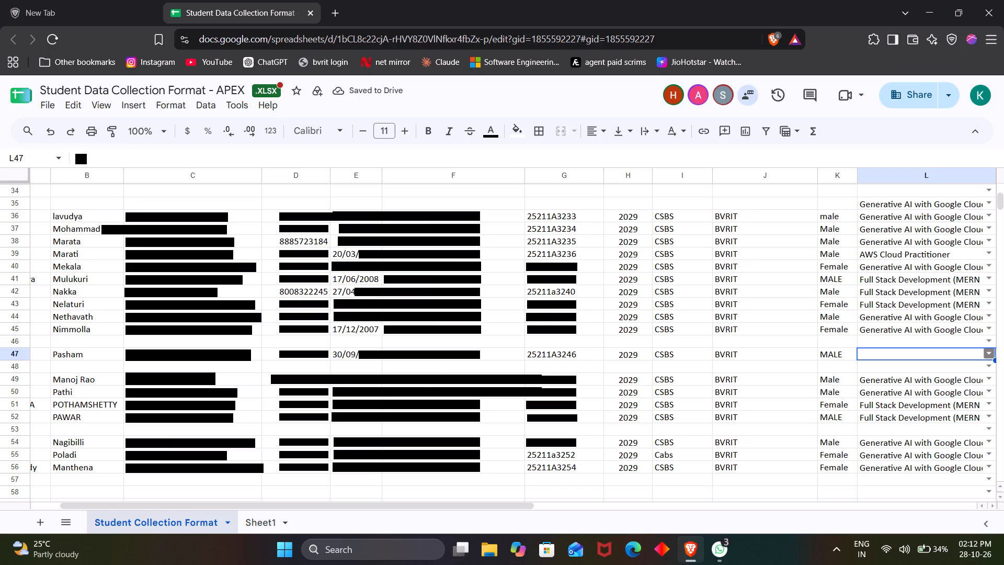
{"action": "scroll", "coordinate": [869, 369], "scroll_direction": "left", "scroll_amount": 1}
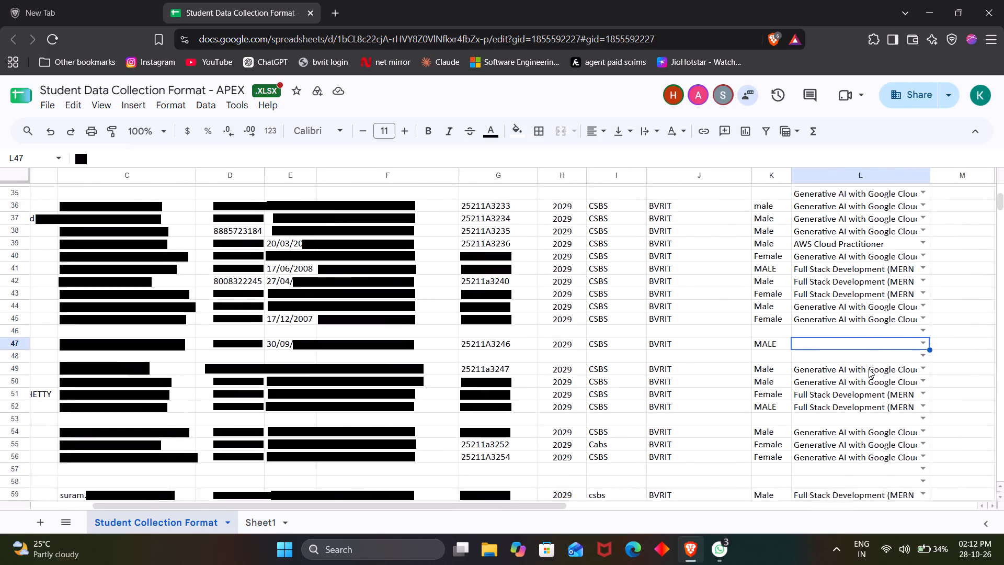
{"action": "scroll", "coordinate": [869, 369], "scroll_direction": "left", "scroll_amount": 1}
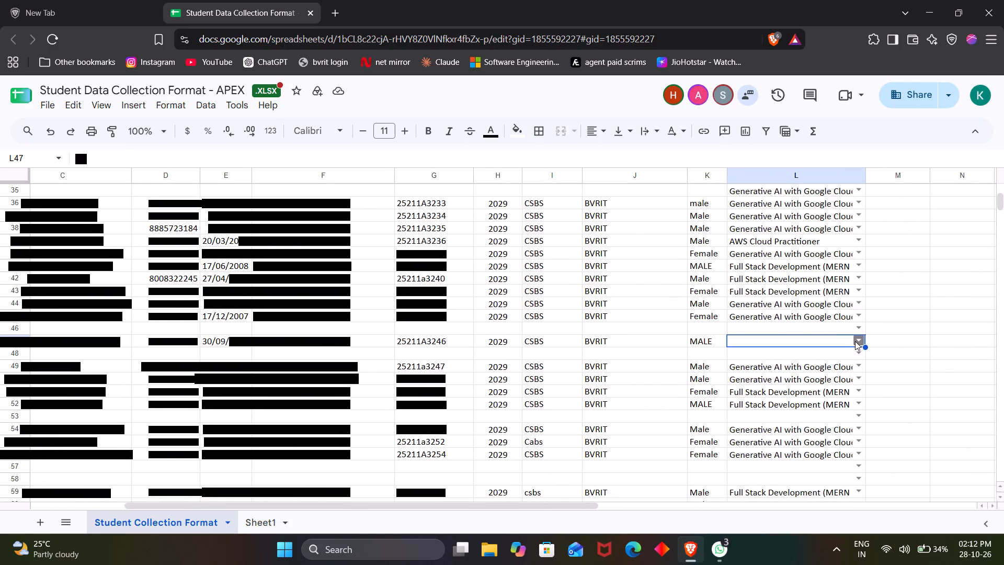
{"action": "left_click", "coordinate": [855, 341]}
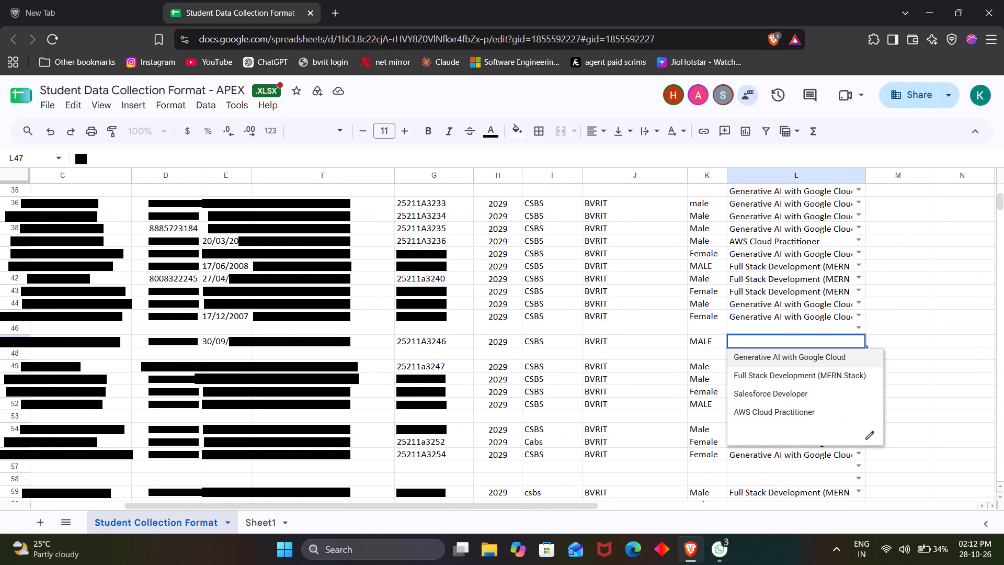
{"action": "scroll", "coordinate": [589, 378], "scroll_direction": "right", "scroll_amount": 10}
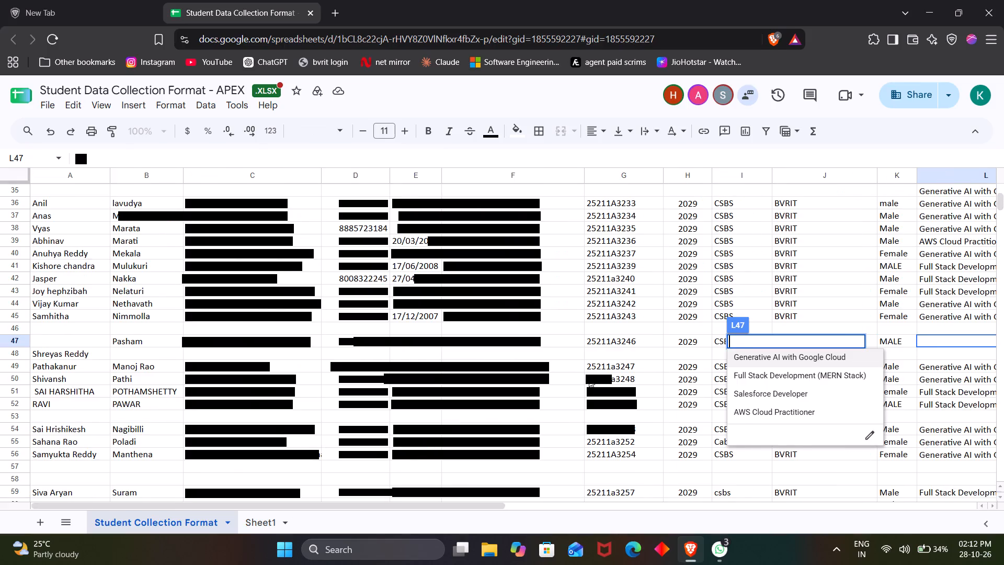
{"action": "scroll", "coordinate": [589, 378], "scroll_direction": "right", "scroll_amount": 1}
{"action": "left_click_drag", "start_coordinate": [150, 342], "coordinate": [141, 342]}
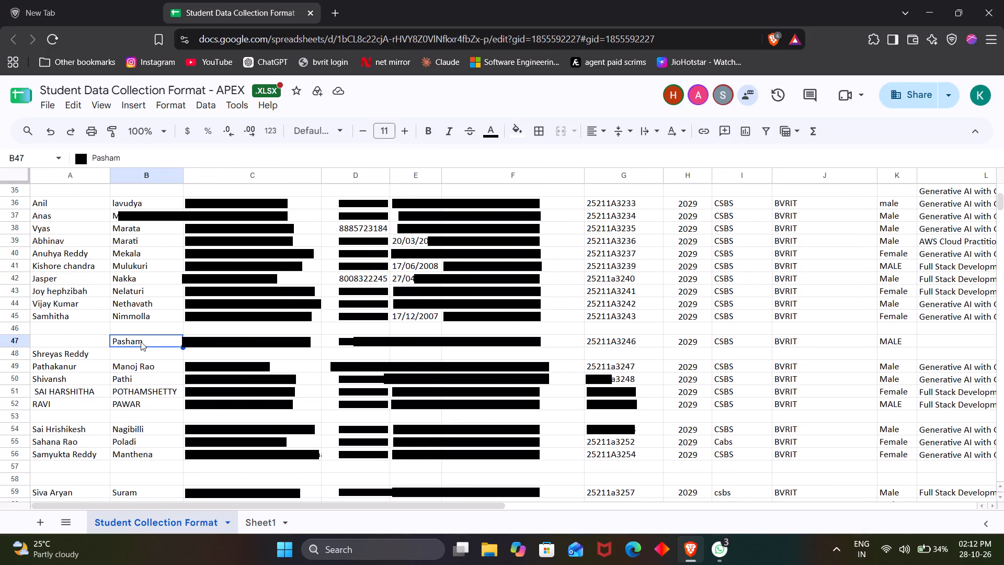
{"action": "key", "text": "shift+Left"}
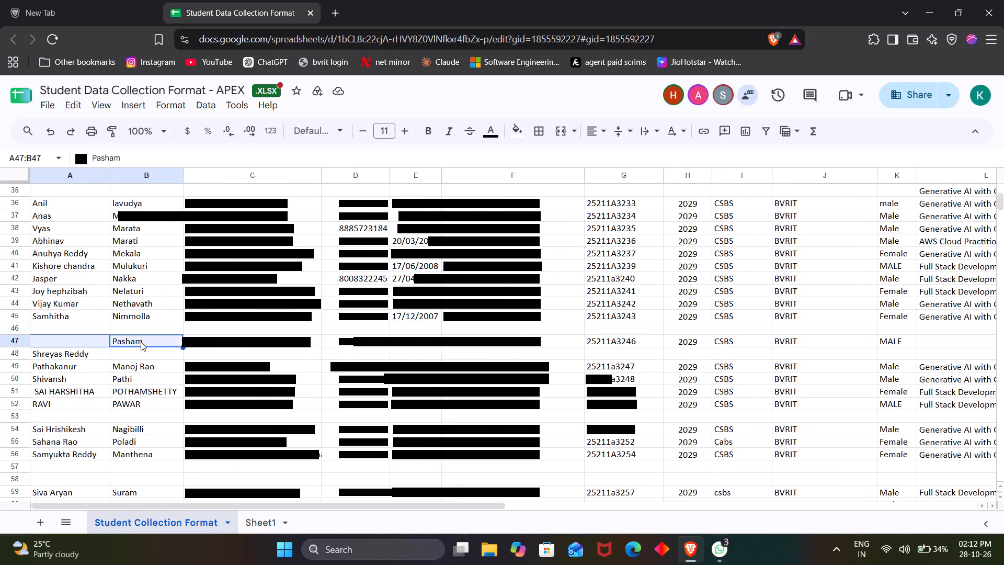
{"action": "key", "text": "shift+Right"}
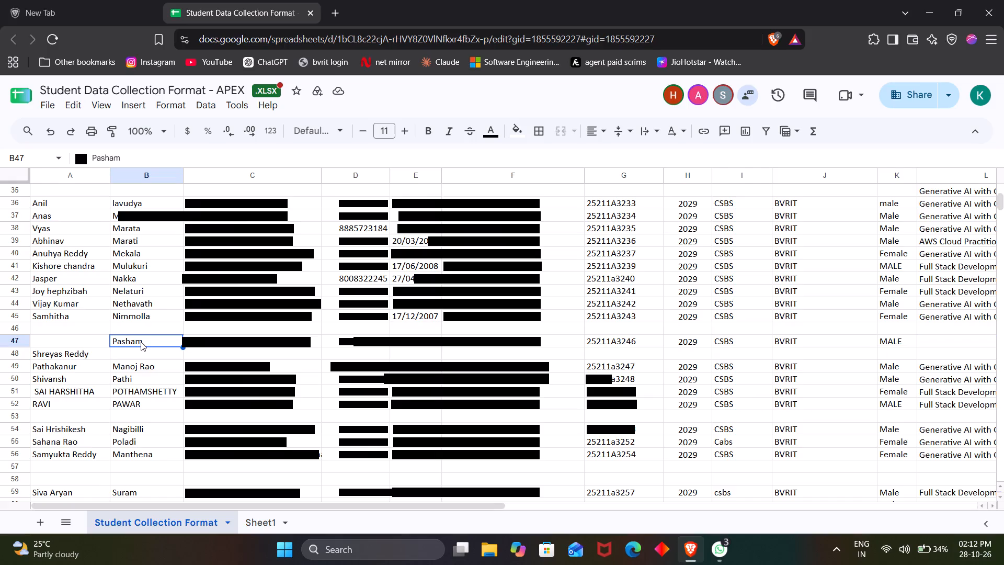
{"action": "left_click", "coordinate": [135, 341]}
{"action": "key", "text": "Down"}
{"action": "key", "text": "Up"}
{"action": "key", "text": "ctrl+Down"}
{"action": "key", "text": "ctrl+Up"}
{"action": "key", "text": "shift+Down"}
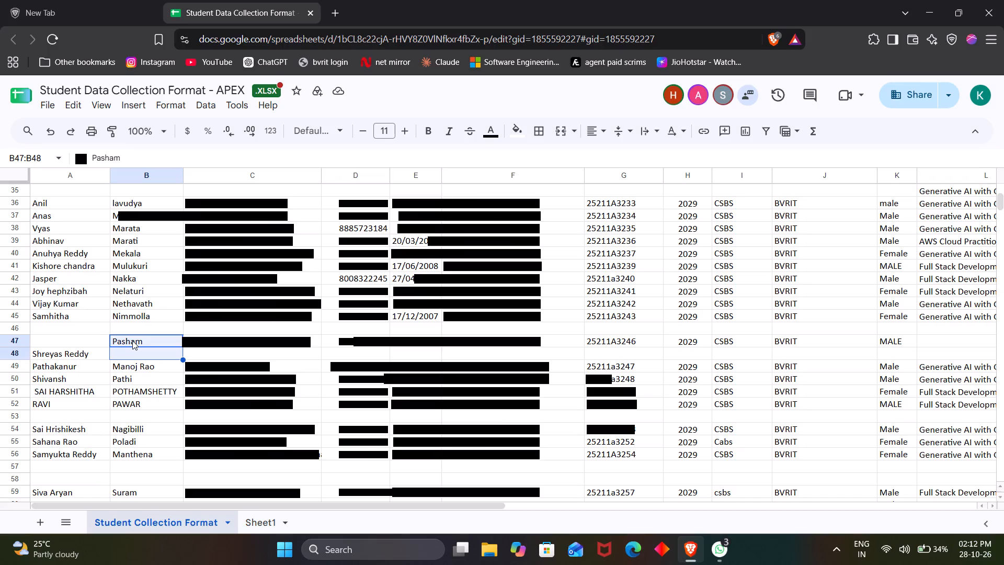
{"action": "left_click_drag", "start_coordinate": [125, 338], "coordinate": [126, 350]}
Move the empty last-name cell of row 48 up onto row 47's last-name cell, clearing the last name there.
{"action": "left_click", "coordinate": [133, 349]}
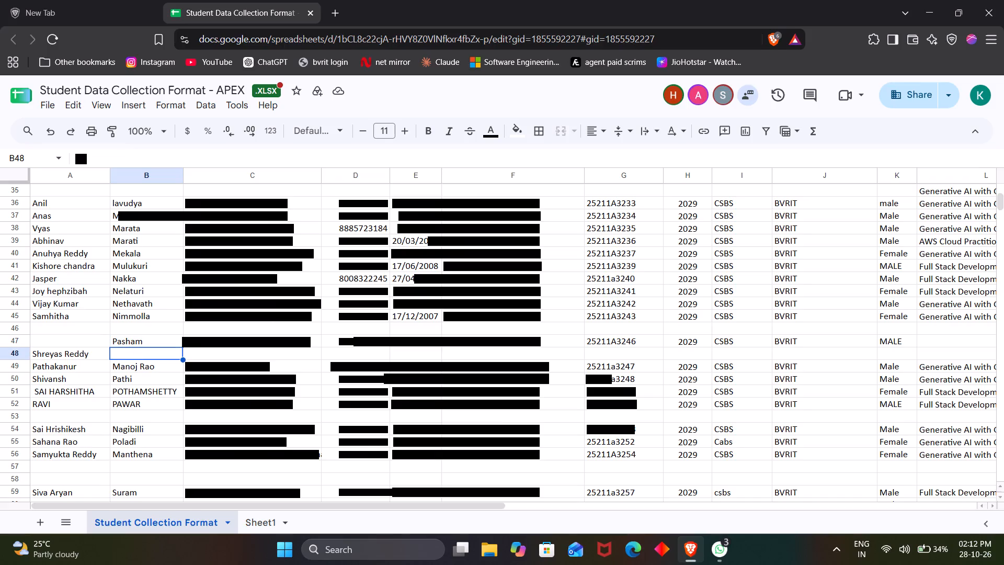
{"action": "left_click_drag", "start_coordinate": [133, 348], "coordinate": [132, 343]}
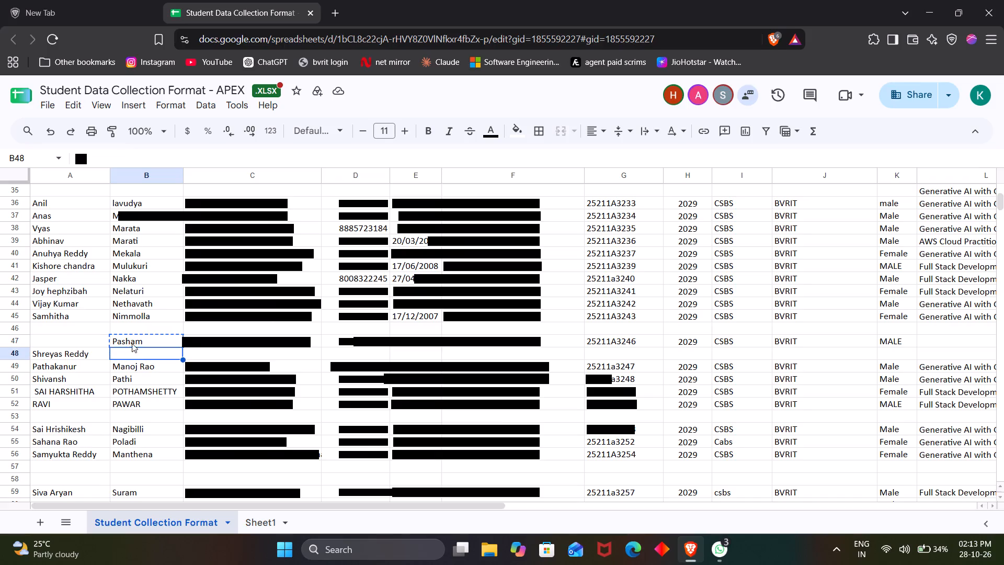
{"action": "left_click_drag", "start_coordinate": [132, 343], "coordinate": [132, 341]}
{"action": "left_click", "coordinate": [132, 341]}
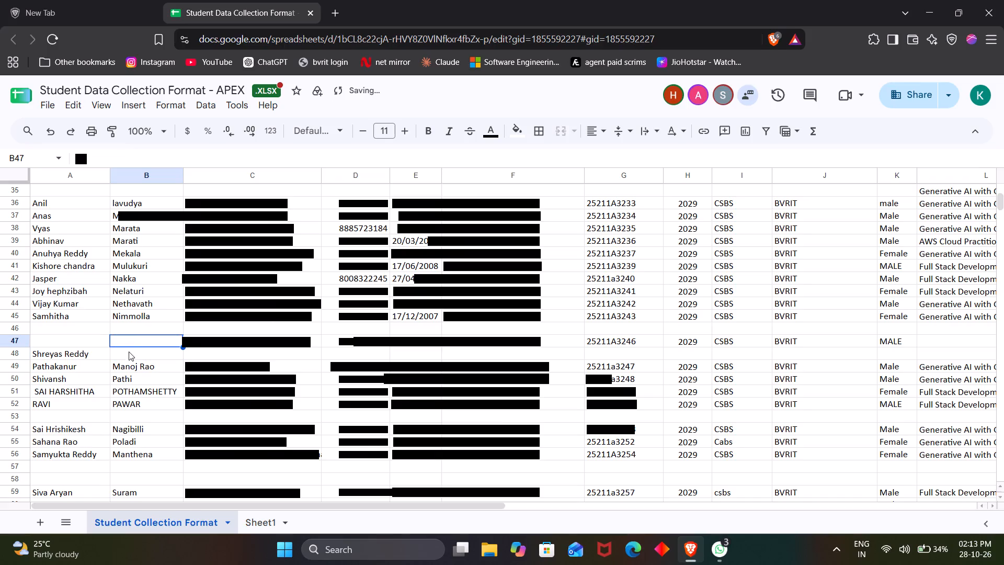
{"action": "left_click", "coordinate": [131, 344]}
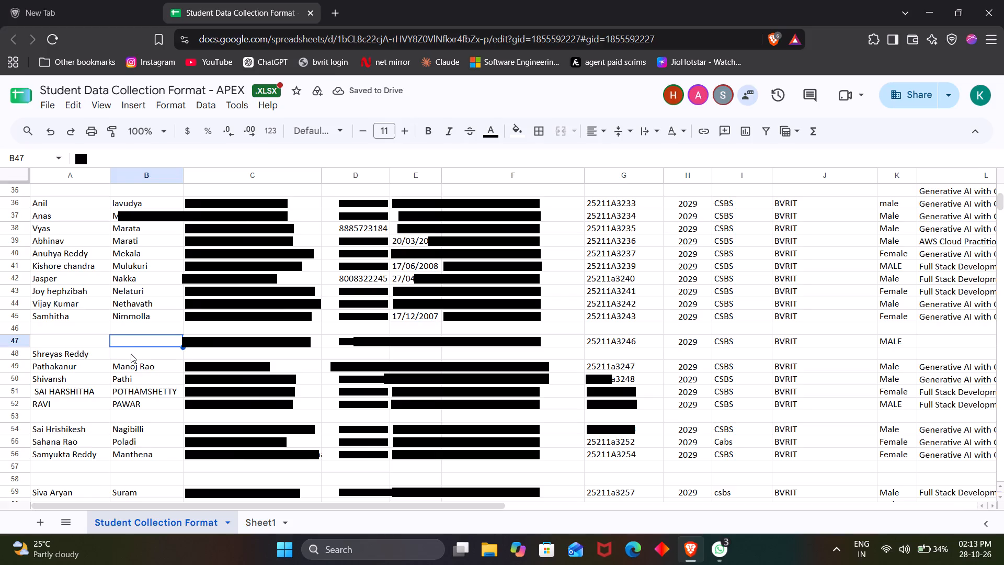
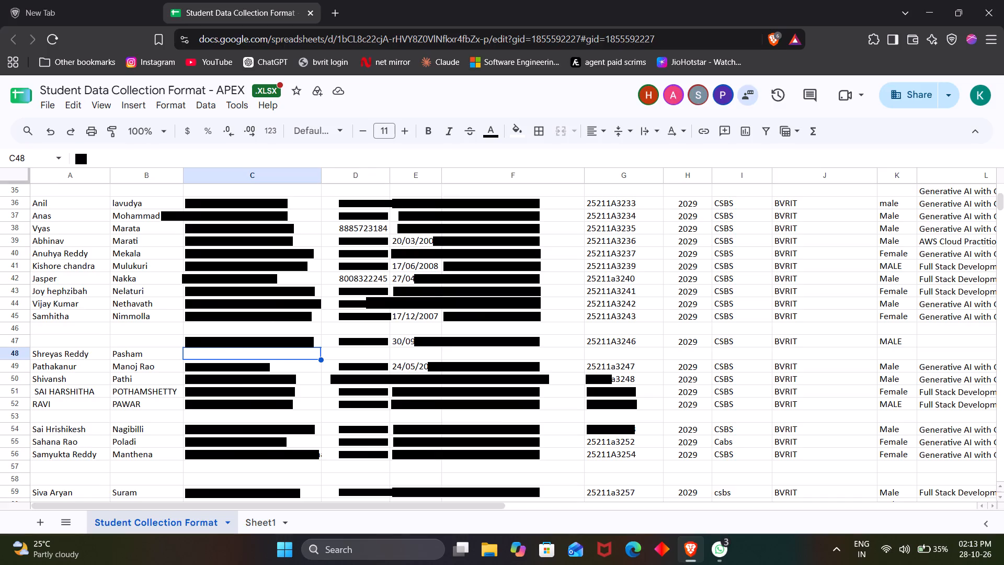
Copy the column C entry of row 47 into the empty column C cell of row 48.
{"action": "left_click_drag", "start_coordinate": [237, 347], "coordinate": [238, 353]}
{"action": "left_click_drag", "start_coordinate": [240, 343], "coordinate": [240, 354]}
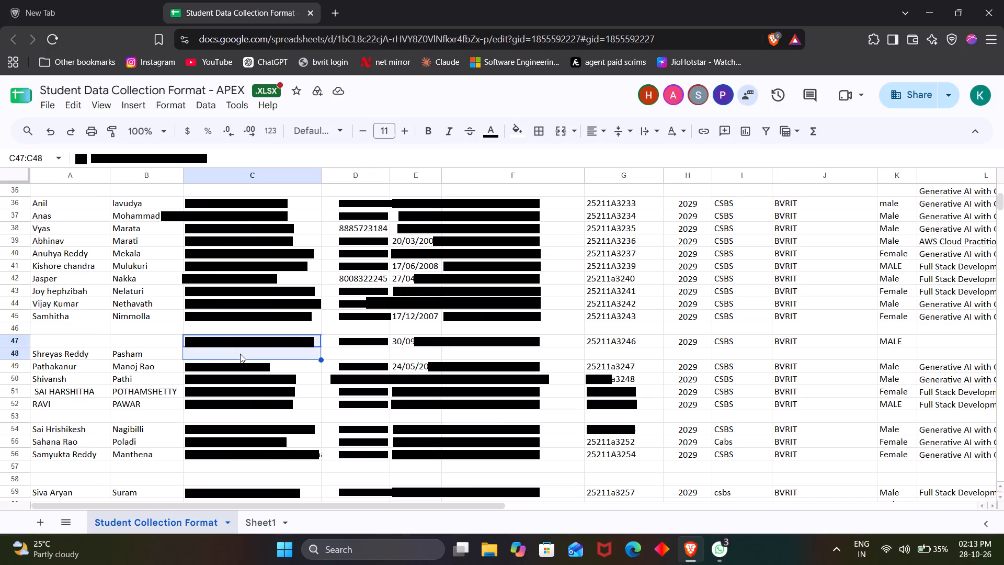
{"action": "left_click", "coordinate": [259, 337]}
{"action": "double_click", "coordinate": [259, 337]}
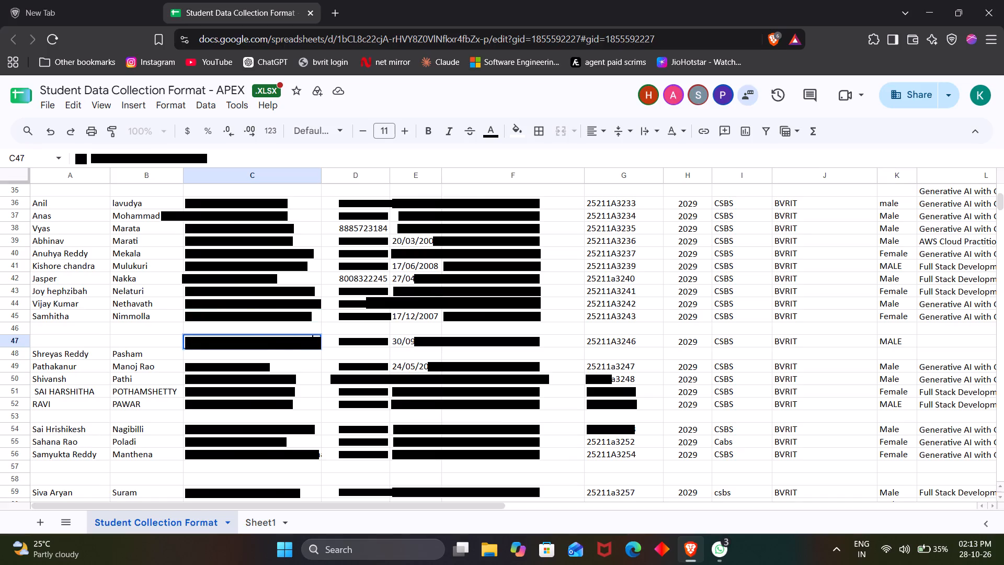
{"action": "key", "text": "shift+Left"}
{"action": "key", "text": "shift+Left"}
{"action": "key", "text": "shift+Left"}
{"action": "key", "text": "shift+Left"}
{"action": "key", "text": "shift+Left"}
{"action": "key", "text": "shift+Left"}
{"action": "key", "text": "shift+Left"}
{"action": "key", "text": "shift+Left"}
{"action": "key", "text": "shift+Left"}
{"action": "key", "text": "shift+Left"}
{"action": "key", "text": "shift+Left"}
{"action": "key", "text": "shift+Left"}
{"action": "key", "text": "shift+Left"}
{"action": "key", "text": "shift+Left"}
{"action": "key", "text": "shift+Left"}
{"action": "key", "text": "shift+Left"}
{"action": "key", "text": "shift+Left"}
{"action": "key", "text": "shift+Left"}
{"action": "key", "text": "shift+Left"}
{"action": "key", "text": "shift+Left"}
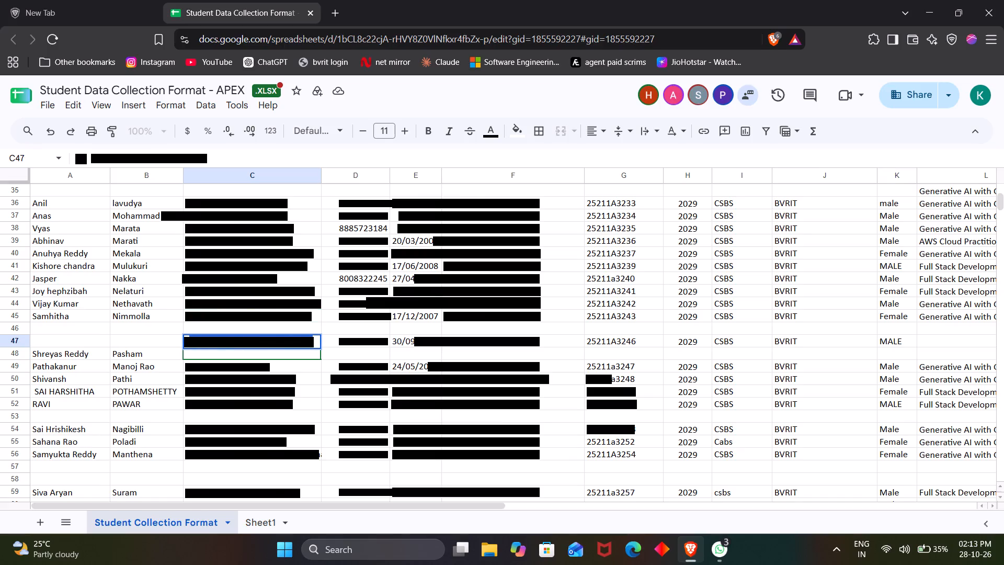
{"action": "key", "text": "ctrl+c"}
{"action": "key", "text": "Down"}
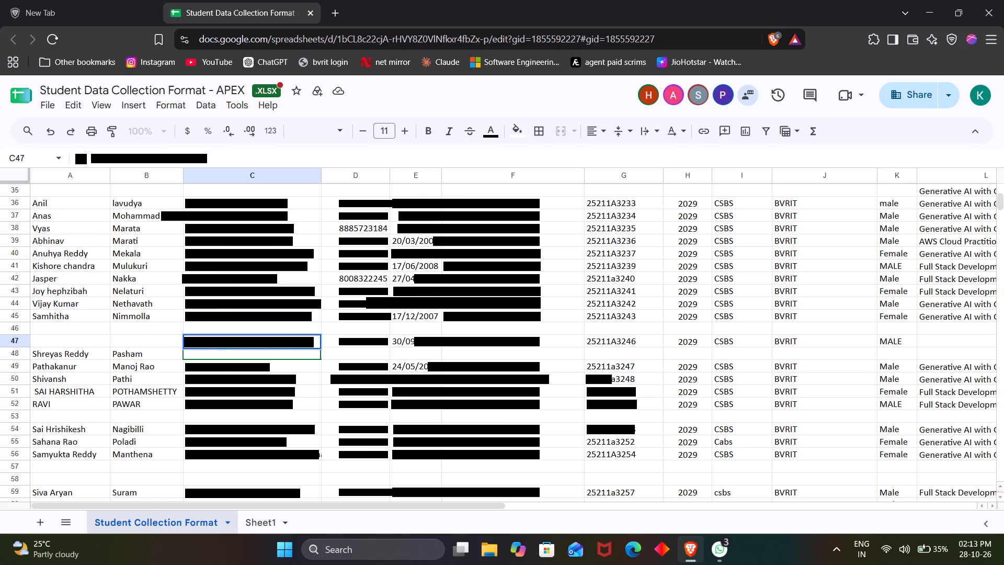
{"action": "key", "text": "Down"}
{"action": "key", "text": "Up"}
{"action": "key", "text": "Down"}
{"action": "left_click", "coordinate": [276, 354]}
{"action": "key", "text": "ctrl+v"}
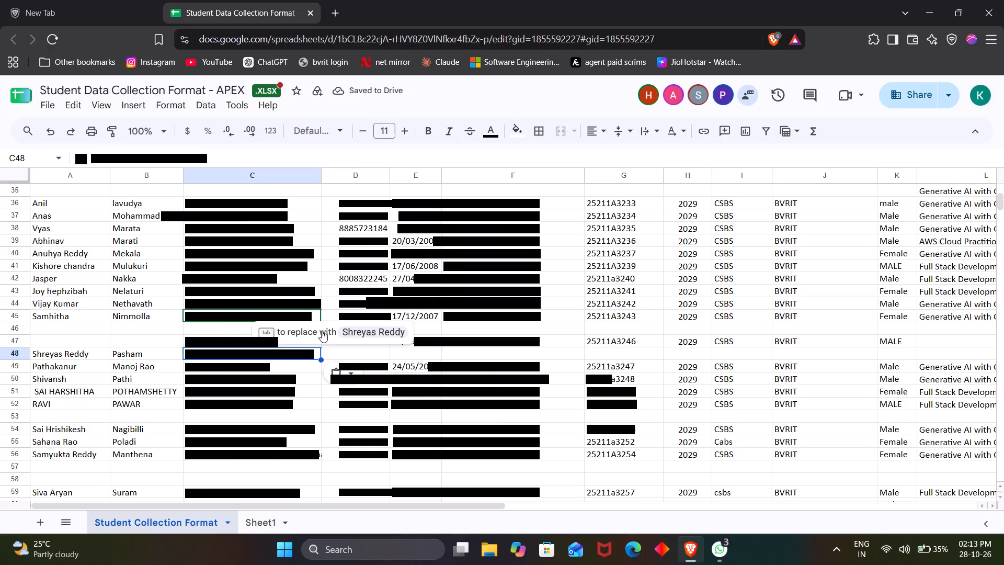
Clear the column C entry from row 47.
{"action": "left_click", "coordinate": [245, 346]}
{"action": "left_click", "coordinate": [245, 346]}
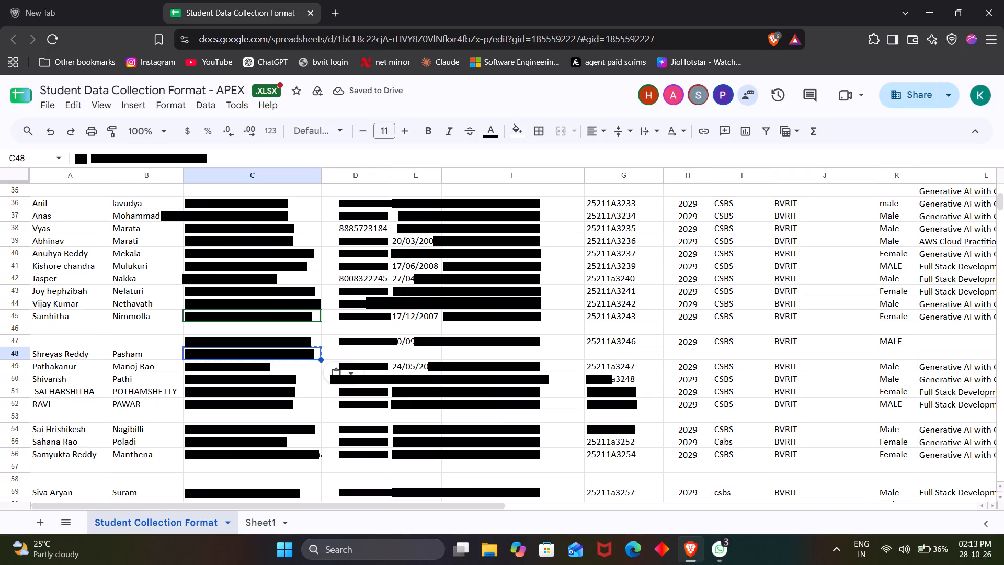
{"action": "left_click_drag", "start_coordinate": [247, 329], "coordinate": [247, 338]}
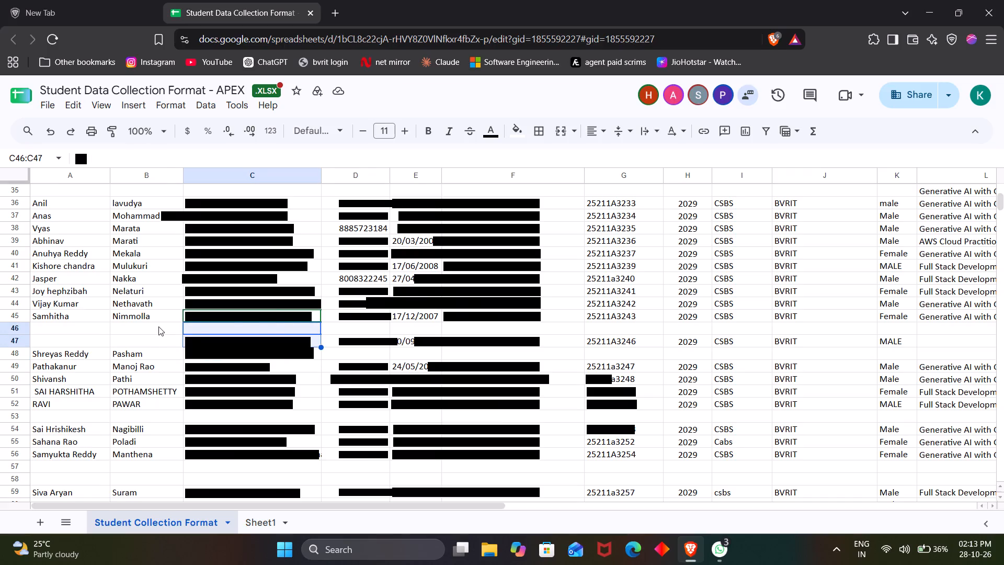
{"action": "left_click", "coordinate": [158, 326]}
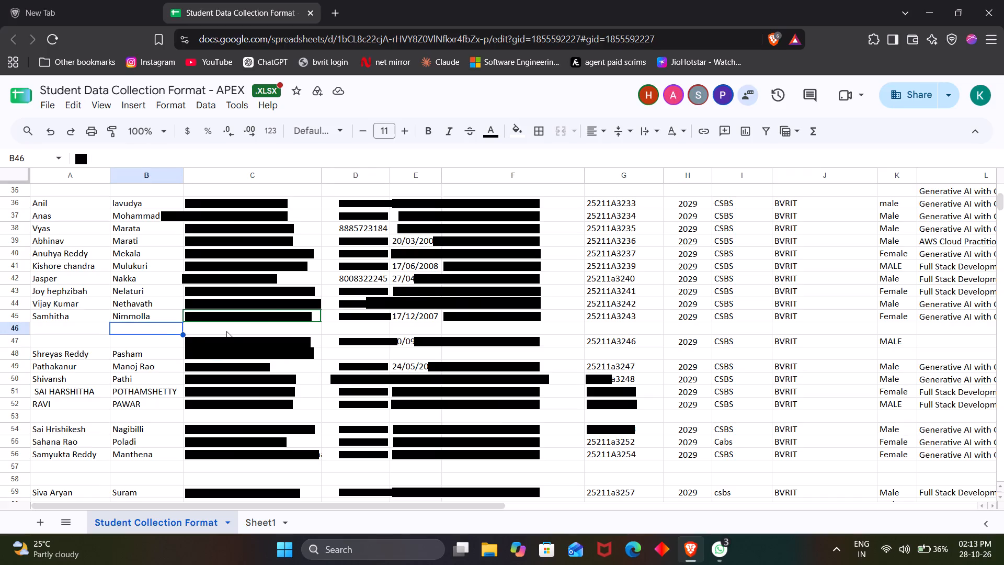
{"action": "left_click", "coordinate": [226, 331]}
{"action": "left_click", "coordinate": [231, 339]}
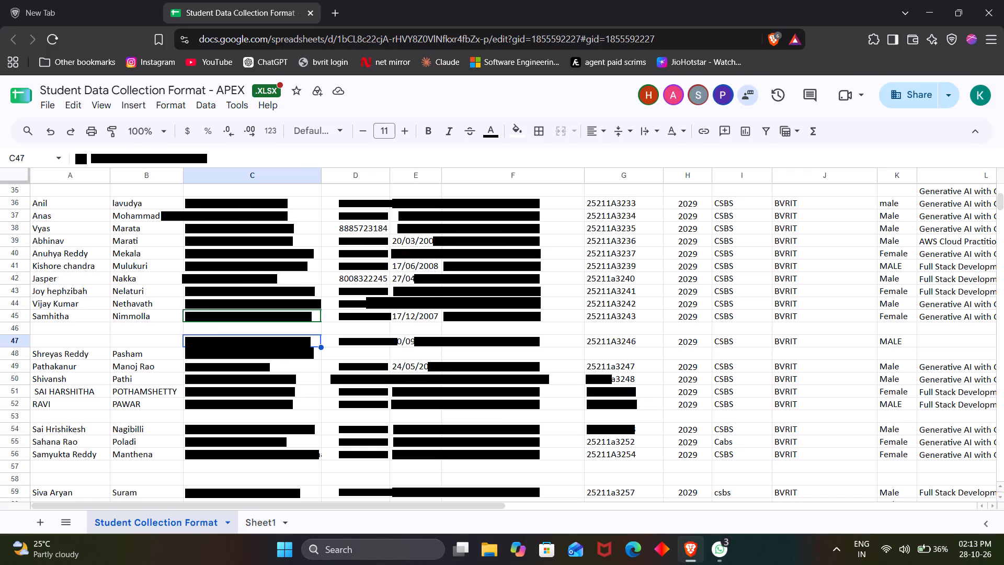
{"action": "key", "text": "BackSpace"}
{"action": "key", "text": "BackSpace"}
{"action": "key", "text": "BackSpace"}
{"action": "key", "text": "BackSpace"}
{"action": "key", "text": "BackSpace"}
Select the phone number cell in column D of row 47.
{"action": "left_click", "coordinate": [353, 341]}
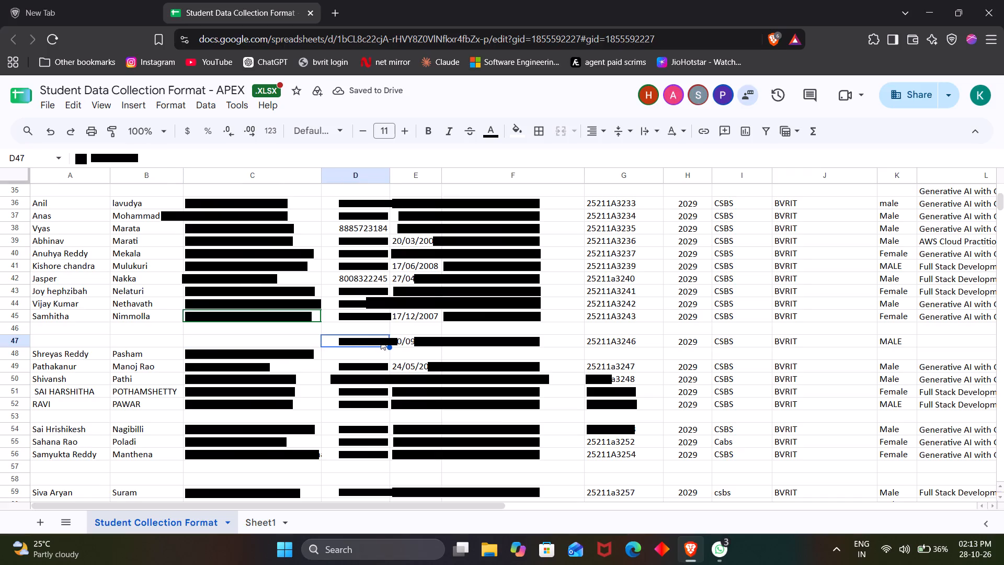
{"action": "left_click_drag", "start_coordinate": [381, 341], "coordinate": [363, 344]}
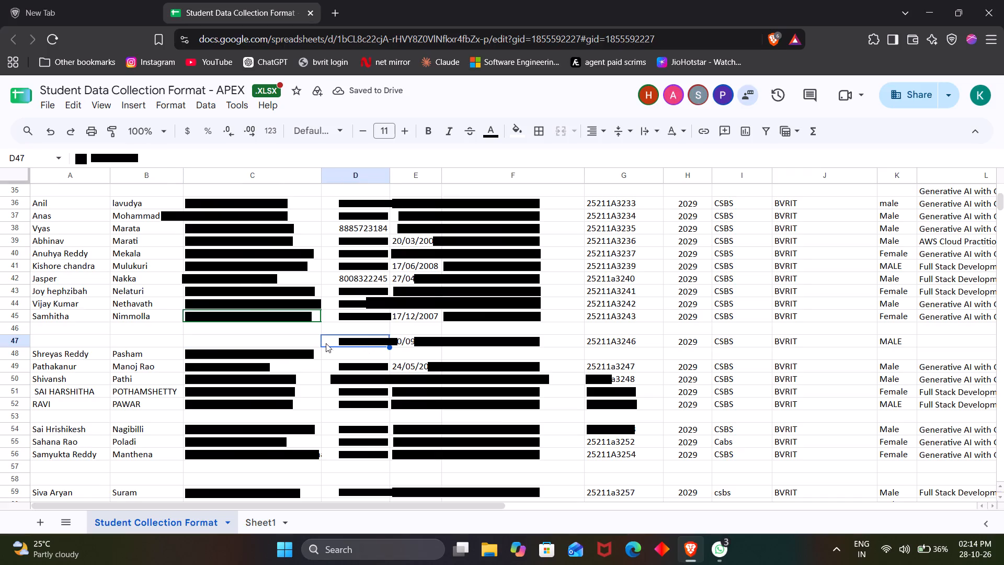
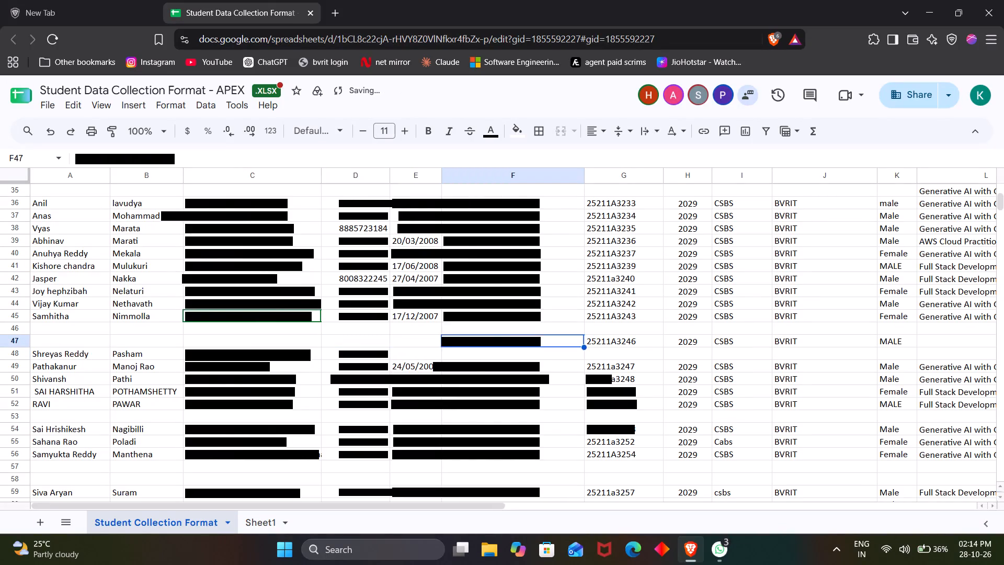
Clear the remaining entries in columns F through K of row 47.
{"action": "key", "text": "BackSpace"}
{"action": "key", "text": "Right"}
{"action": "key", "text": "BackSpace"}
{"action": "key", "text": "Right"}
{"action": "key", "text": "BackSpace"}
{"action": "key", "text": "Right"}
{"action": "key", "text": "BackSpace"}
{"action": "key", "text": "Right"}
{"action": "key", "text": "BackSpace"}
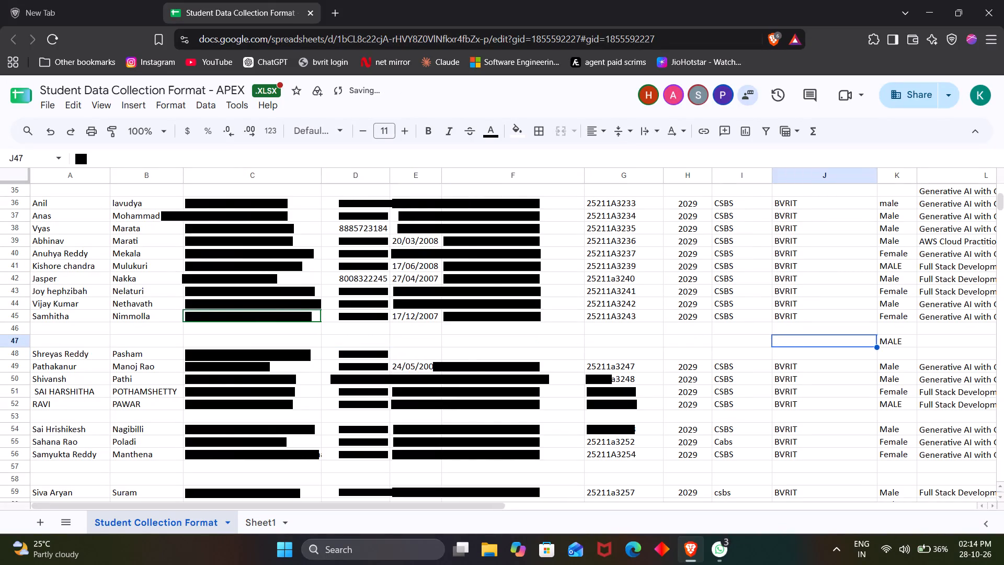
{"action": "key", "text": "Right"}
{"action": "key", "text": "BackSpace"}
Fill columns K, J, I and H of row 48 with MALE, BVRIT, CSBS and 2029 respectively.
{"action": "key", "text": "Right"}
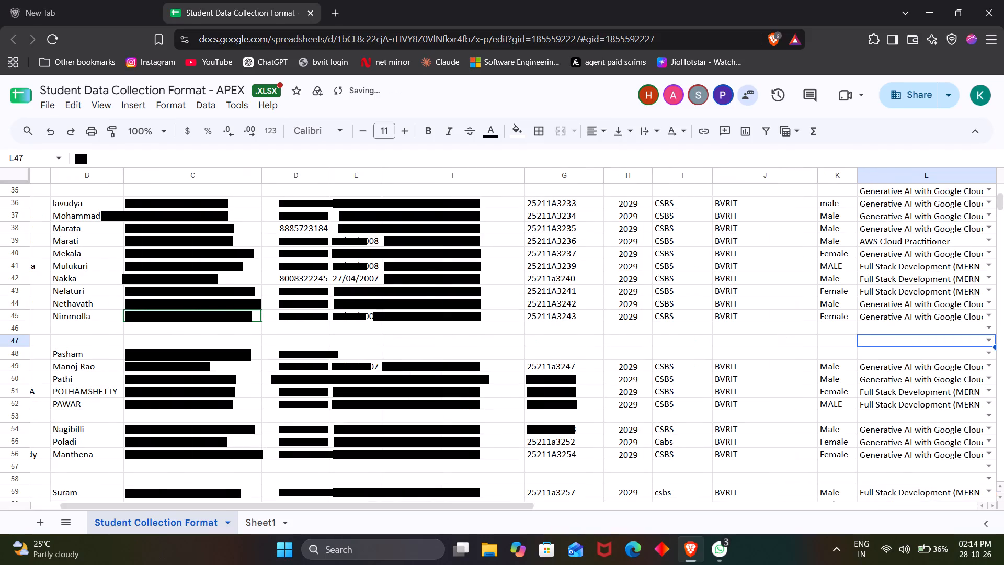
{"action": "key", "text": "Down"}
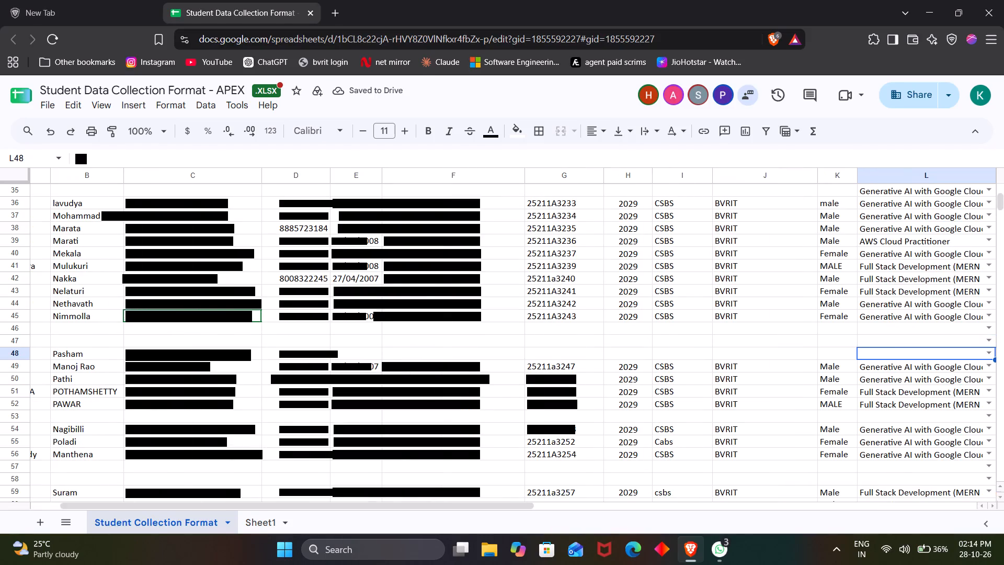
{"action": "key", "text": "Left"}
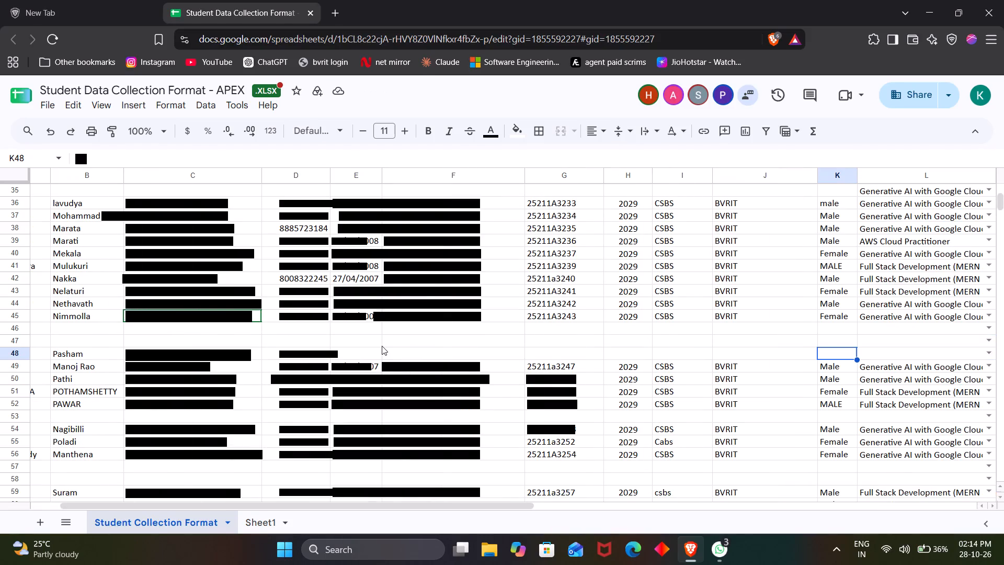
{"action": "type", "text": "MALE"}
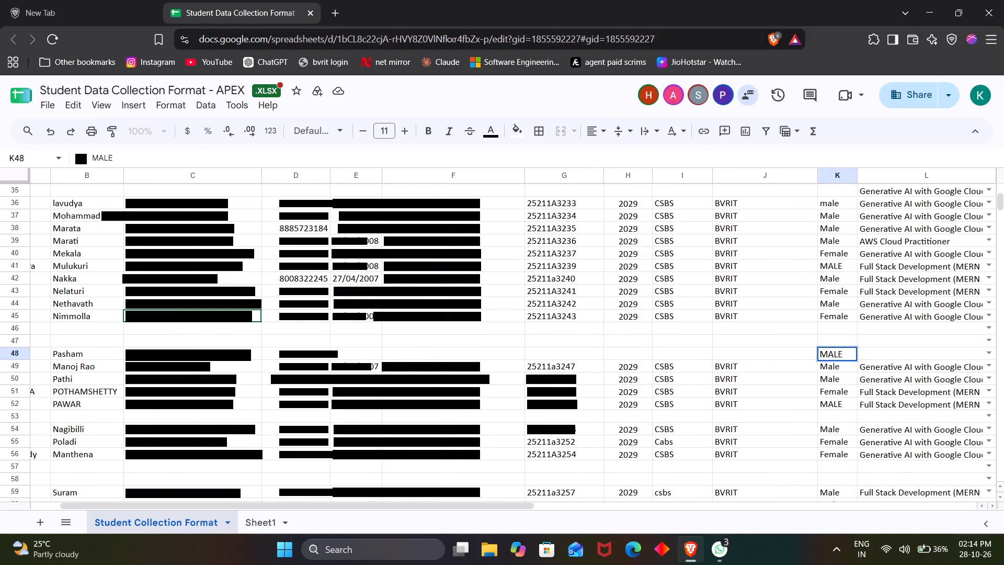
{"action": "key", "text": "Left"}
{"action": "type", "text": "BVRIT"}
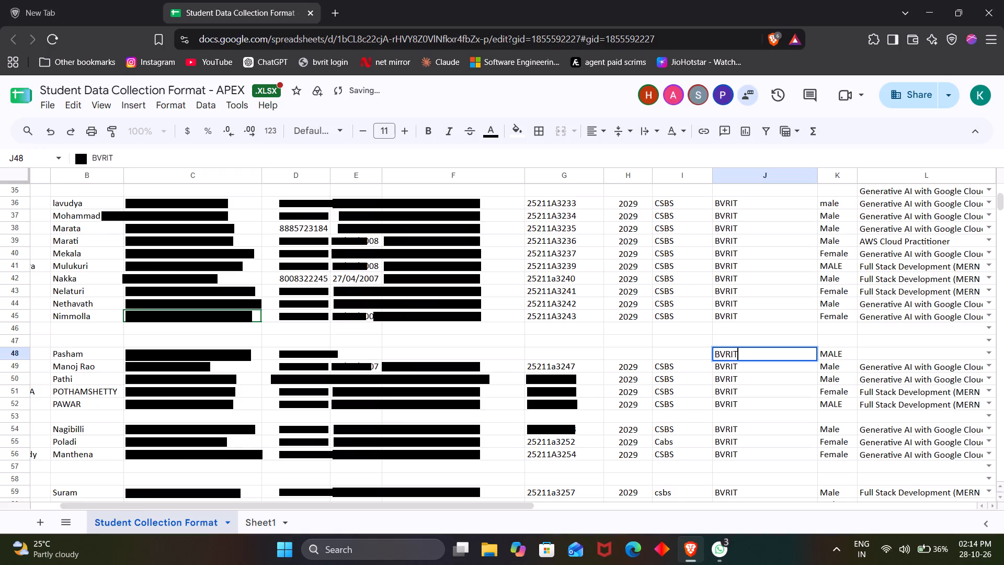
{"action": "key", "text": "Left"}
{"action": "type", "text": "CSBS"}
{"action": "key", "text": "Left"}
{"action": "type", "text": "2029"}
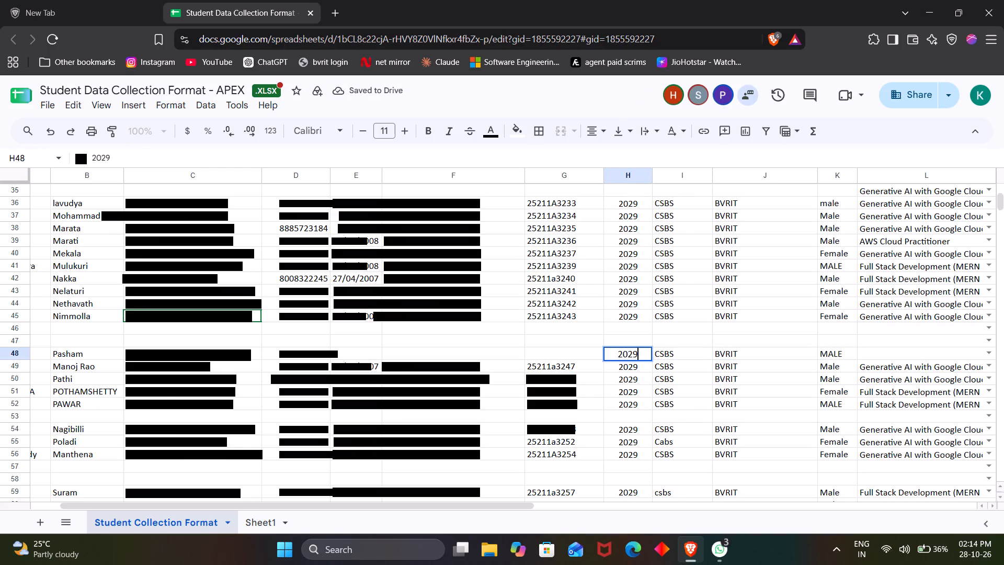
Enter the student's roll number in column G of row 48.
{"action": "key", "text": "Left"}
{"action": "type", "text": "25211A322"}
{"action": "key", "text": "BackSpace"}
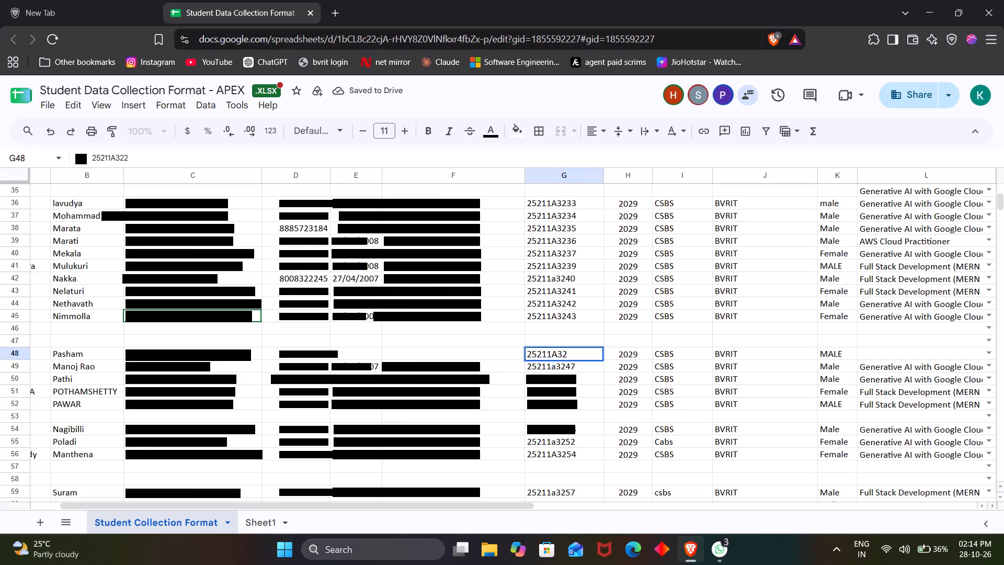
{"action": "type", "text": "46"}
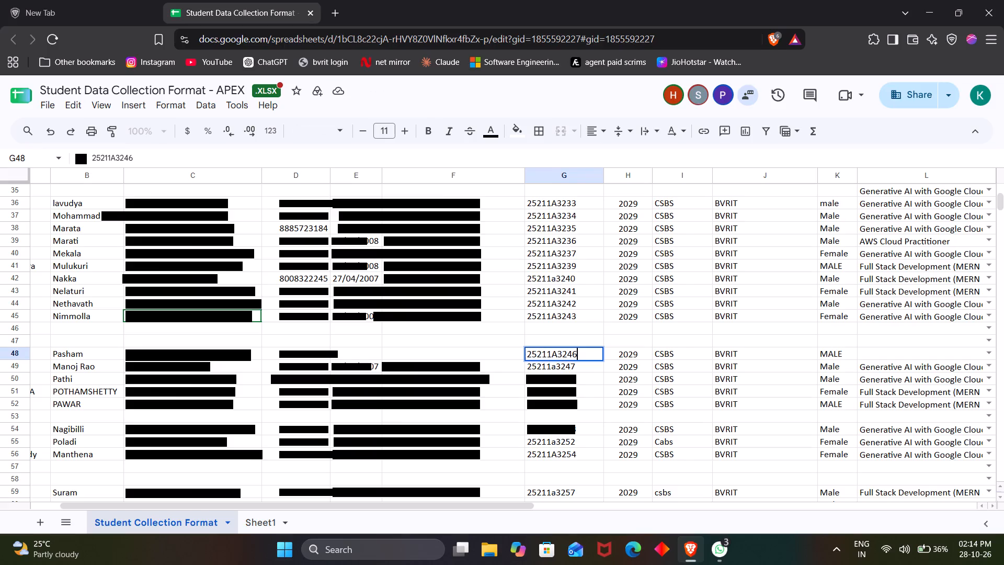
Enter the student's college email address in column F of row 48.
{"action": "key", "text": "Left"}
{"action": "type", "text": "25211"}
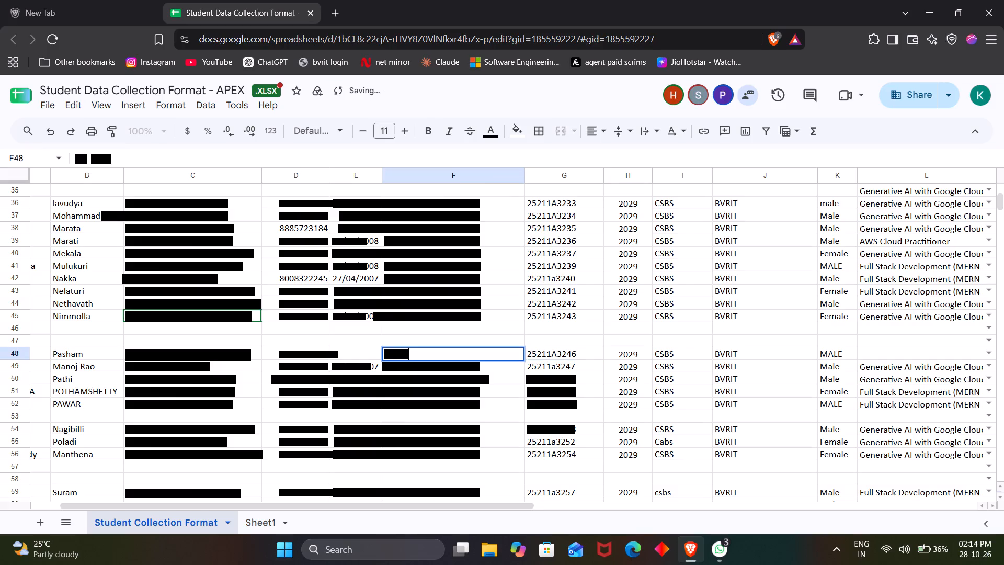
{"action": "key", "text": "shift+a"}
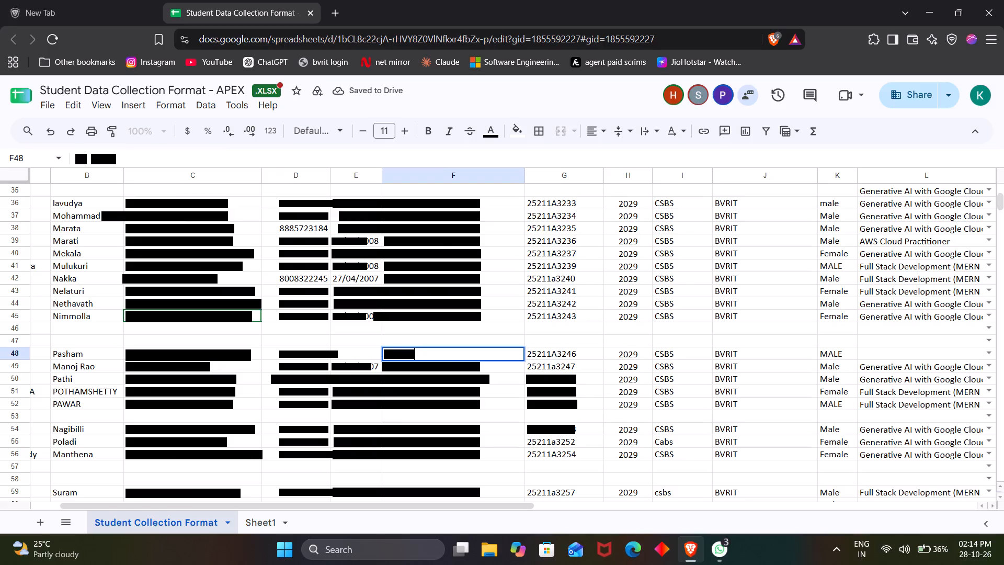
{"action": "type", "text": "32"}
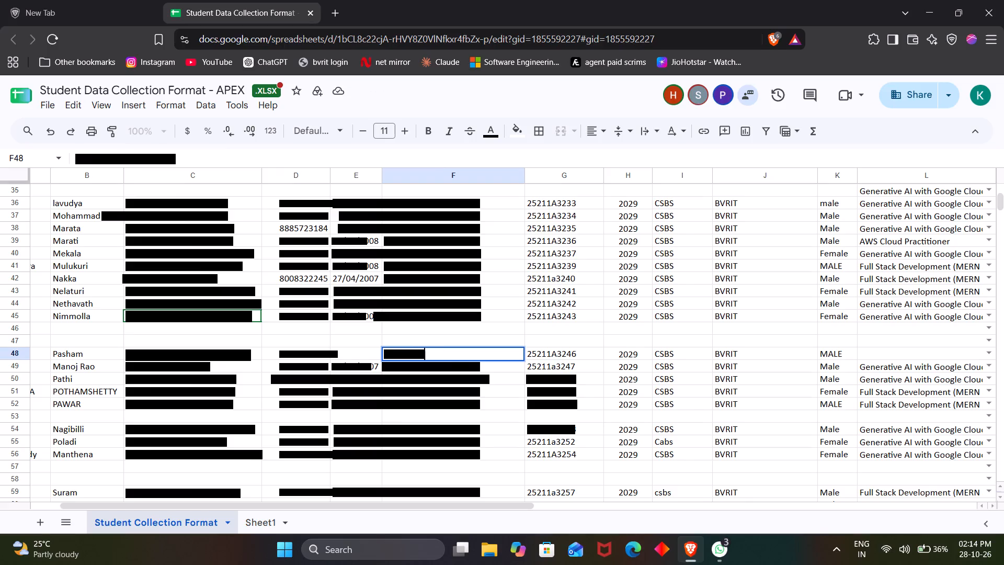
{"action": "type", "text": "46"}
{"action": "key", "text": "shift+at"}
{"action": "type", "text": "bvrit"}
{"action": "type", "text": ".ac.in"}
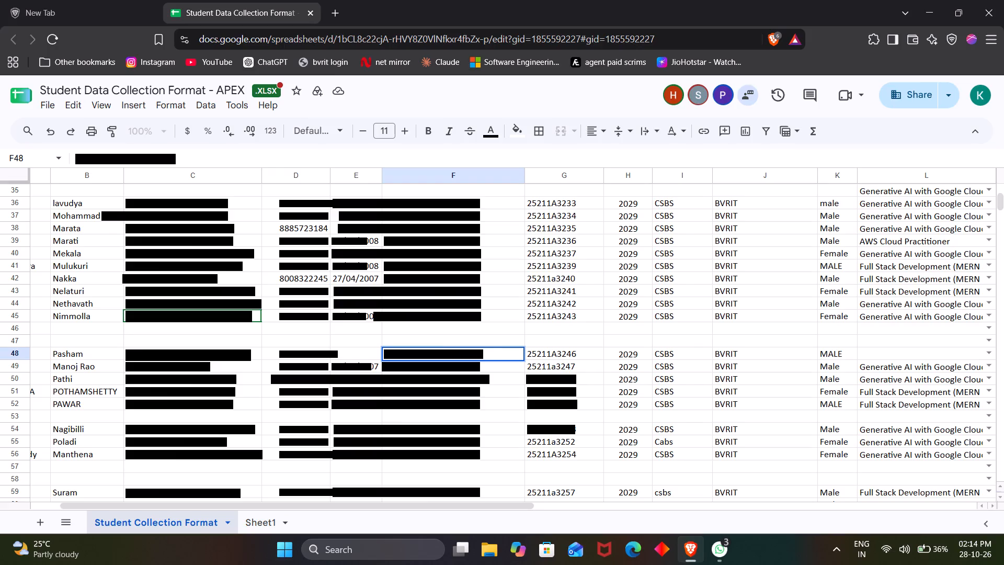
Enter the student's date of birth in column E of row 48.
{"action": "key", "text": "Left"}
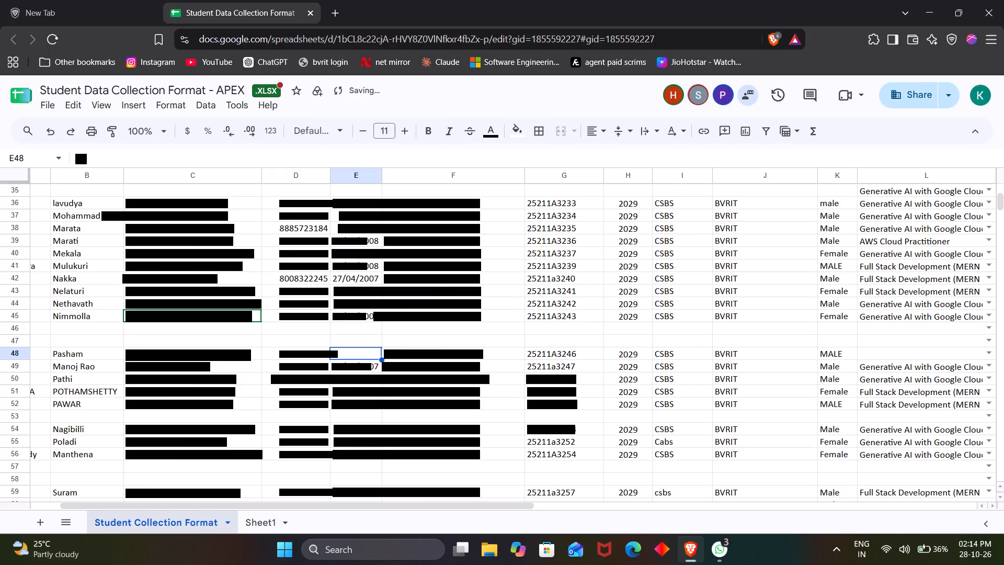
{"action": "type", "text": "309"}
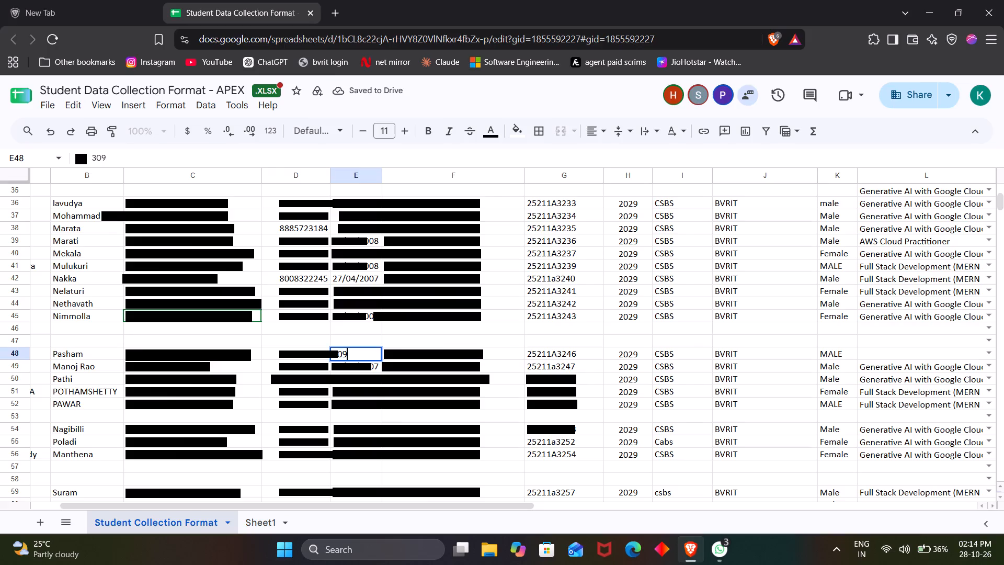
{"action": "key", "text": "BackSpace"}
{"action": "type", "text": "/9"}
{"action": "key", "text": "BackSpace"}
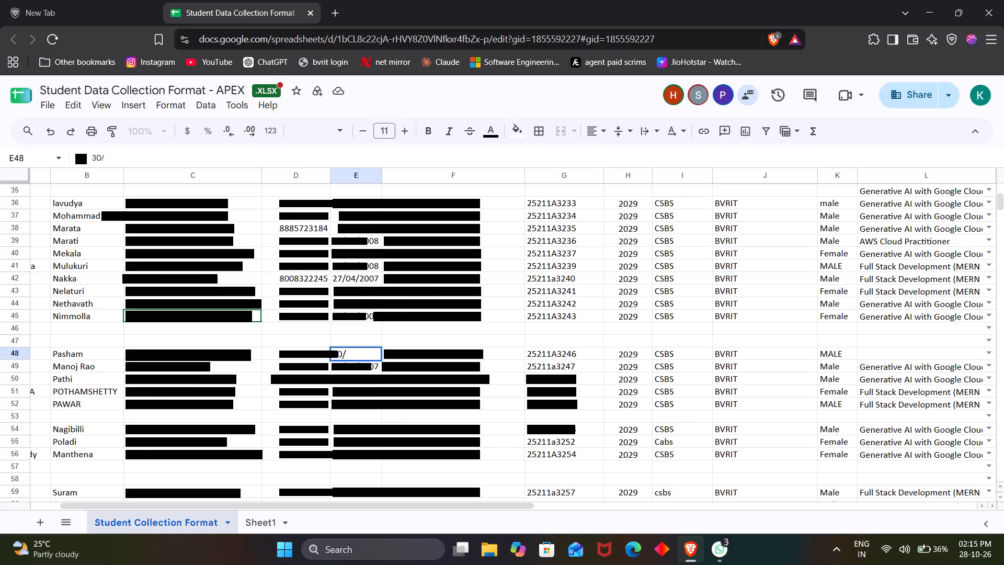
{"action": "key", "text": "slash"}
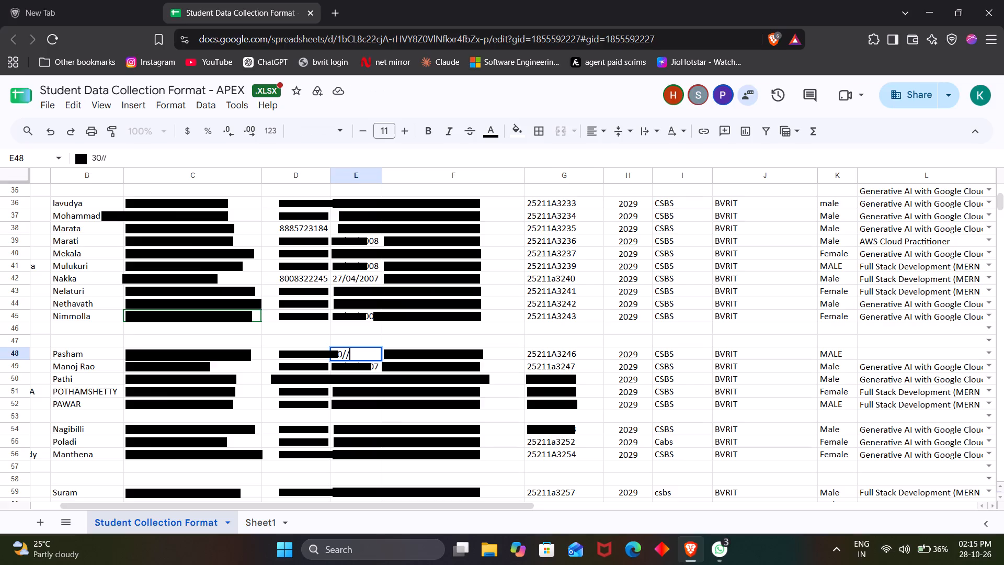
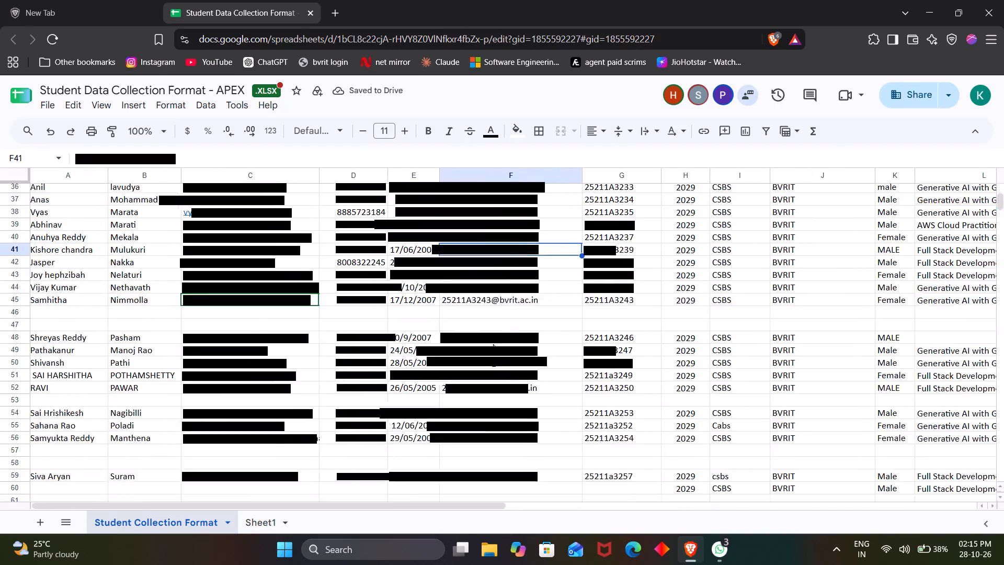
Set the course choice in column L of row 48 to Full Stack Development (MERN Stack).
{"action": "scroll", "coordinate": [493, 344], "scroll_direction": "down", "scroll_amount": 1}
{"action": "scroll", "coordinate": [493, 344], "scroll_direction": "left", "scroll_amount": 7}
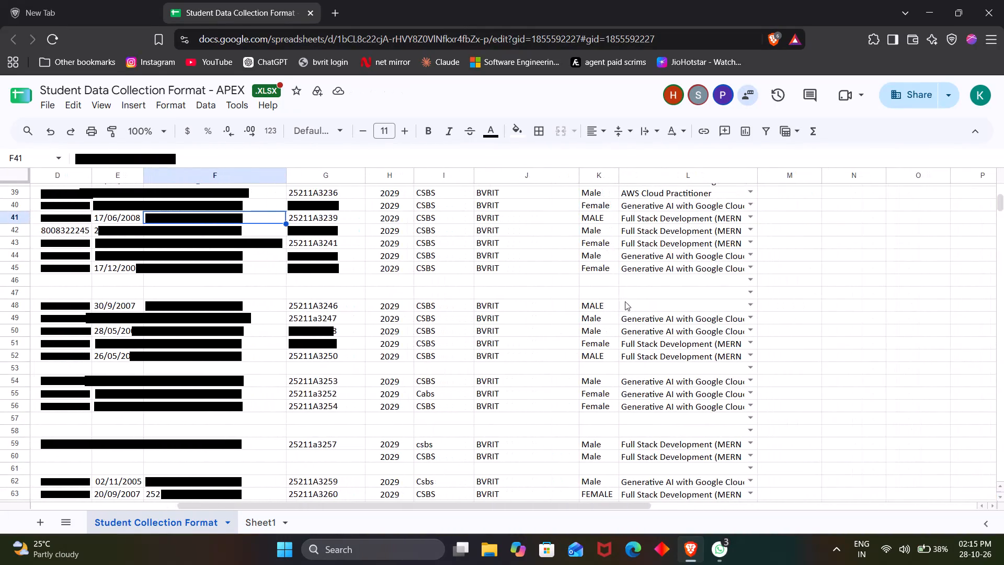
{"action": "left_click", "coordinate": [755, 302]}
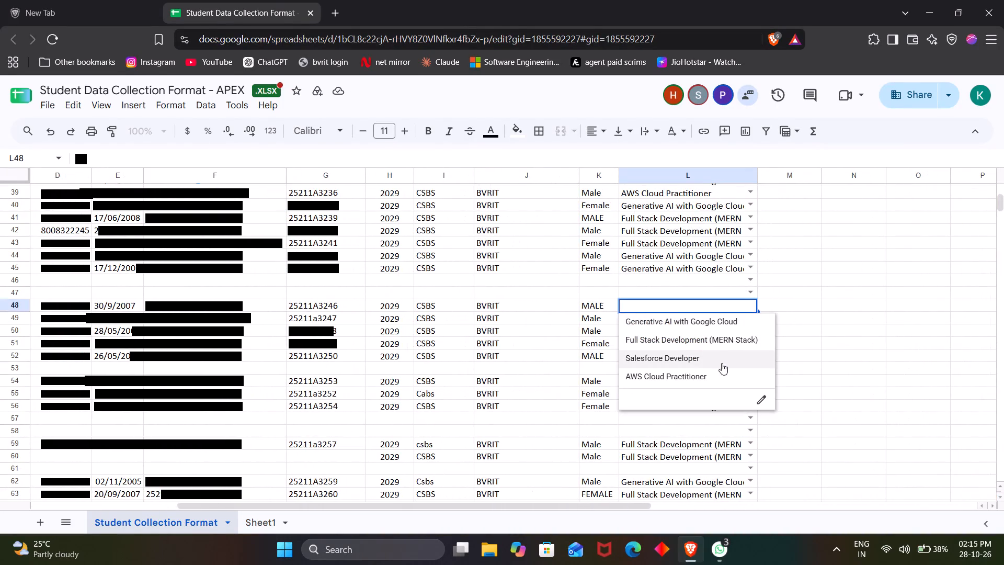
{"action": "left_click", "coordinate": [726, 342]}
Enter the missing student's first name and surname in capitals in columns A and B of empty row 29.
{"action": "scroll", "coordinate": [516, 329], "scroll_direction": "right", "scroll_amount": 7}
{"action": "scroll", "coordinate": [516, 329], "scroll_direction": "up", "scroll_amount": 1}
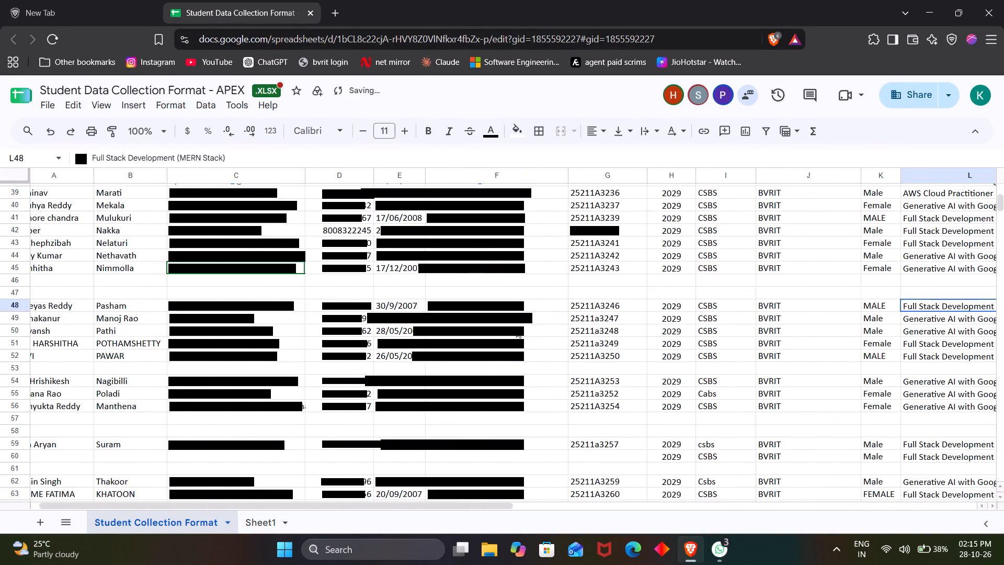
{"action": "scroll", "coordinate": [516, 329], "scroll_direction": "up", "scroll_amount": 2}
{"action": "scroll", "coordinate": [516, 329], "scroll_direction": "right", "scroll_amount": 5}
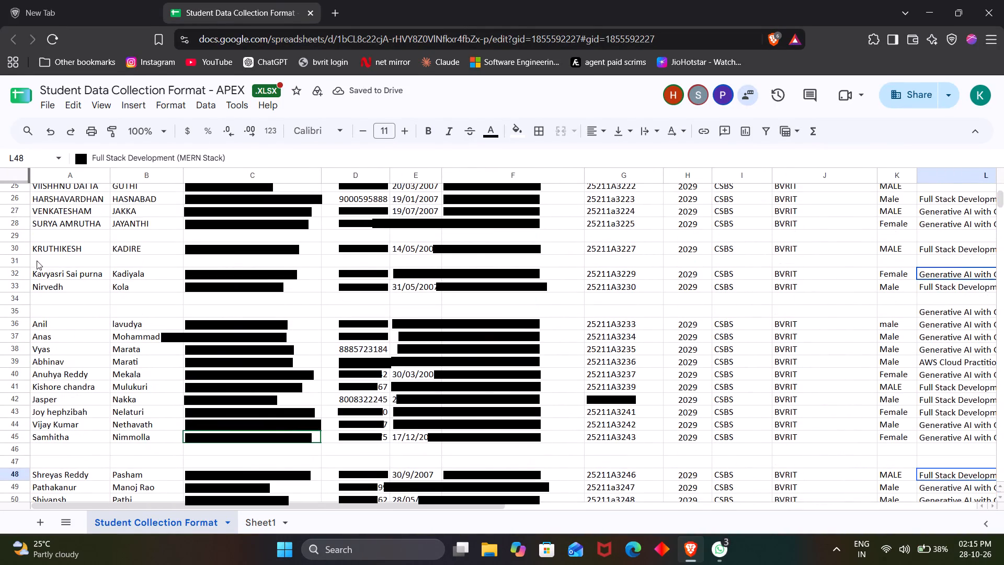
{"action": "left_click", "coordinate": [58, 228]}
{"action": "left_click", "coordinate": [57, 233]}
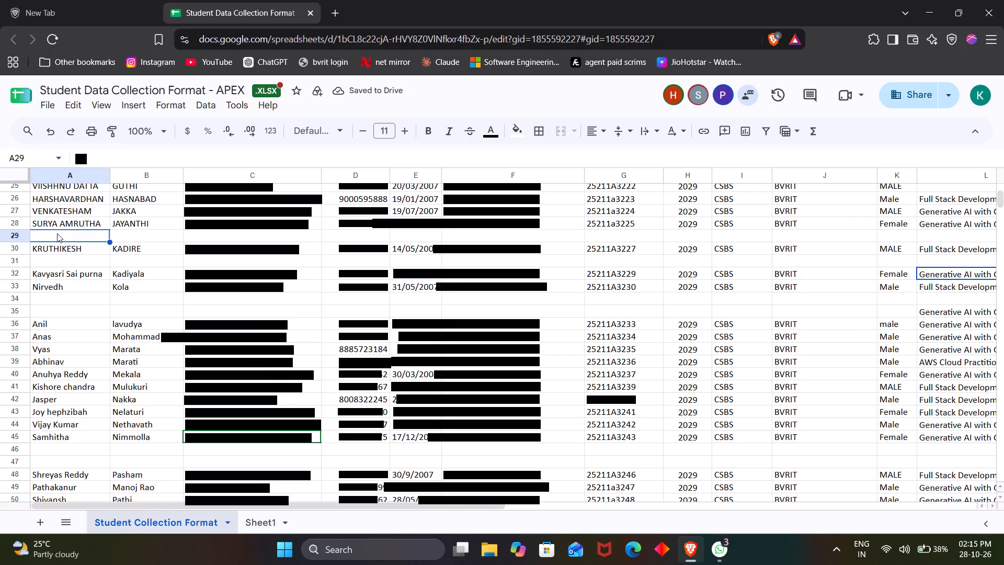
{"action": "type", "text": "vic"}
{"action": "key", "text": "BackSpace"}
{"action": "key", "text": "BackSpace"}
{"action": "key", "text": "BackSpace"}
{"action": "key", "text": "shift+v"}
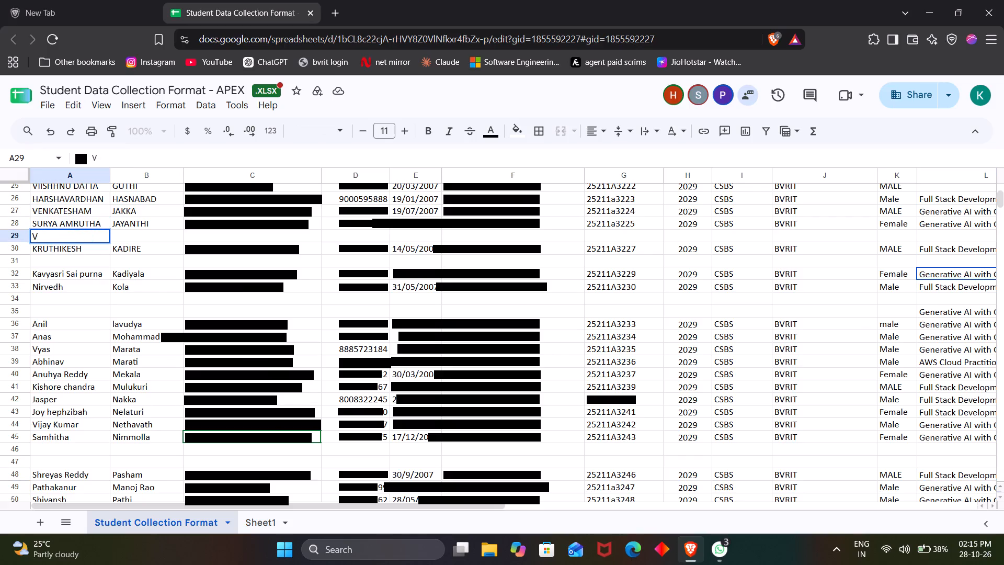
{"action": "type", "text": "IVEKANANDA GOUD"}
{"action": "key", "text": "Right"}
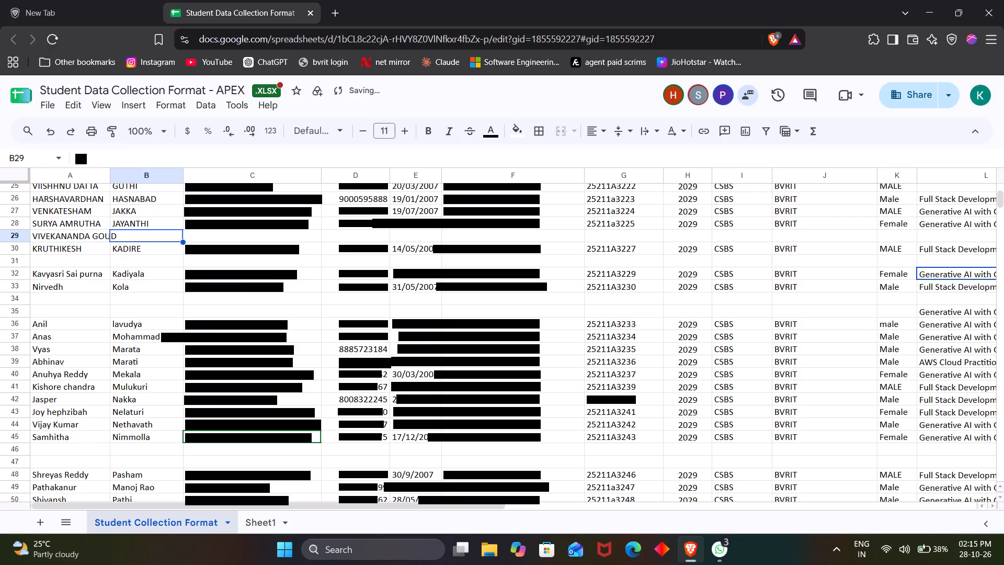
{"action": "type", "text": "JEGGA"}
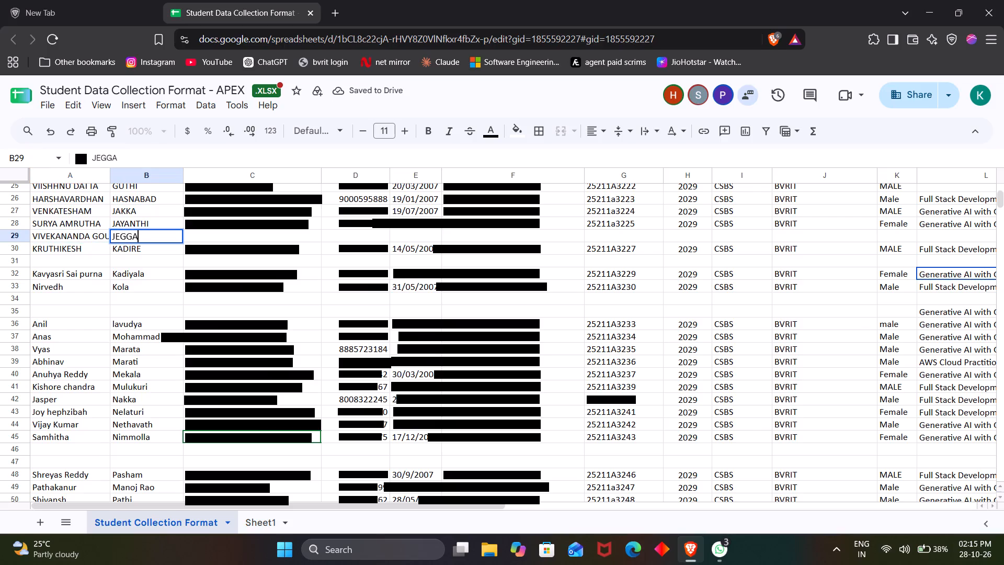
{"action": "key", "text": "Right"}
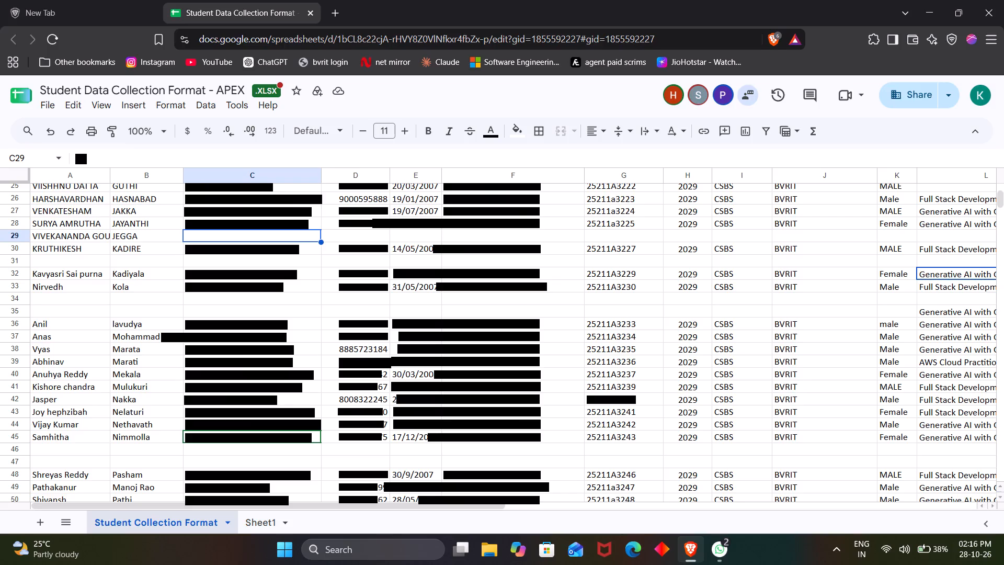
Enter the student's personal email address in lowercase in column C of row 29.
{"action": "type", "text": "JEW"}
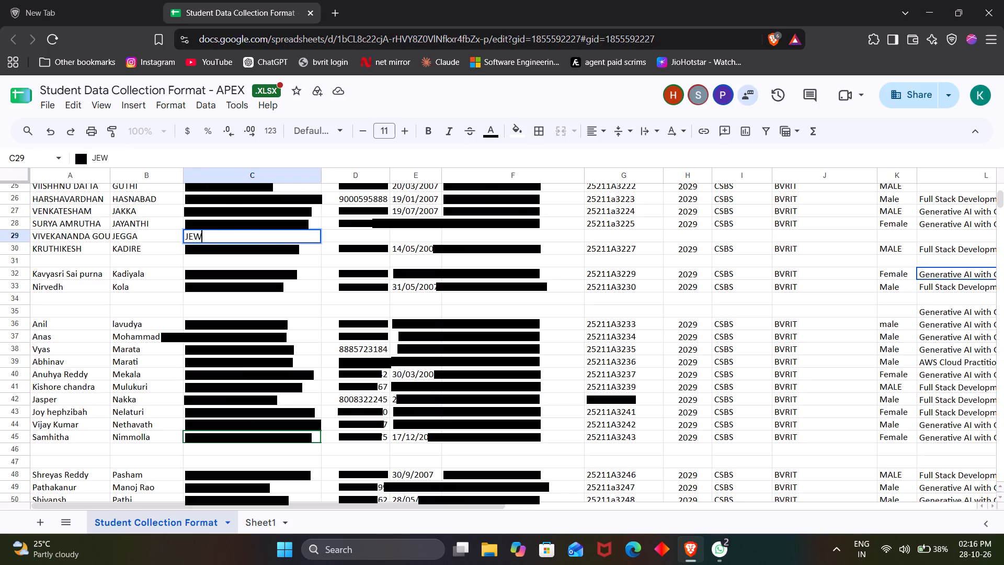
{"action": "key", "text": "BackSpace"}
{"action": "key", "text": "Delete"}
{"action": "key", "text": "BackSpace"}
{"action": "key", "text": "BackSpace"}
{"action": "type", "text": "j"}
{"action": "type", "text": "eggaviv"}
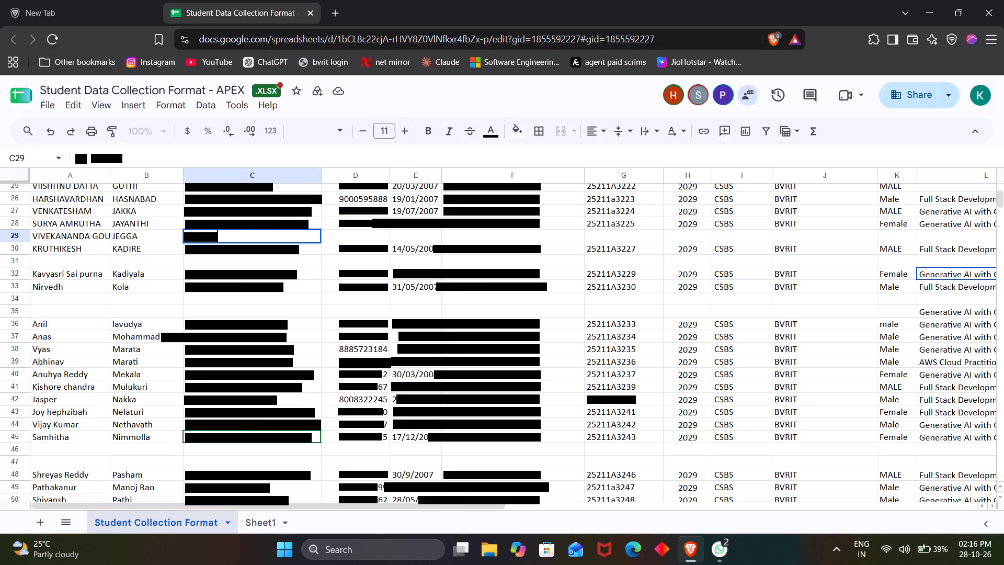
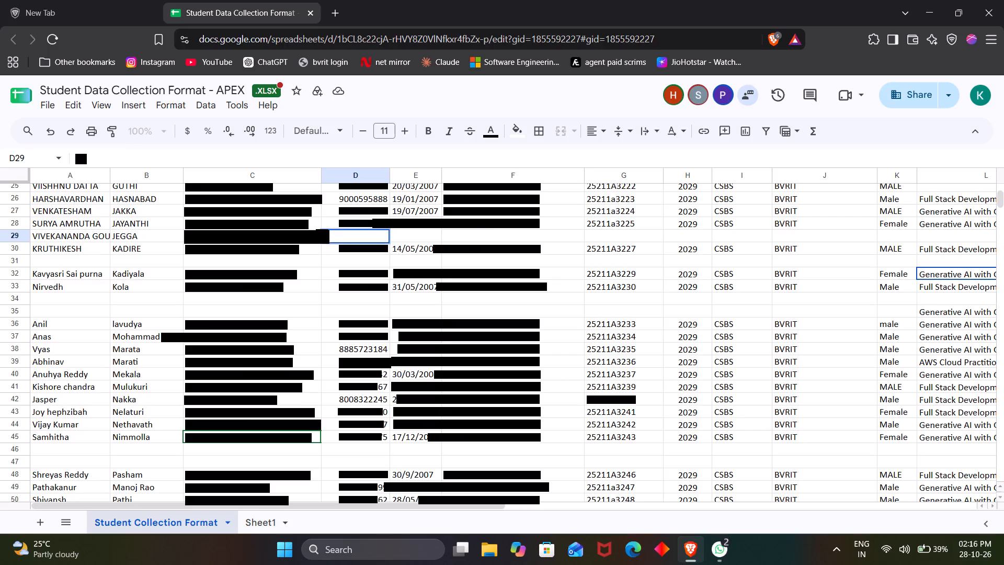
Enter the student's mobile number in column D of row 29.
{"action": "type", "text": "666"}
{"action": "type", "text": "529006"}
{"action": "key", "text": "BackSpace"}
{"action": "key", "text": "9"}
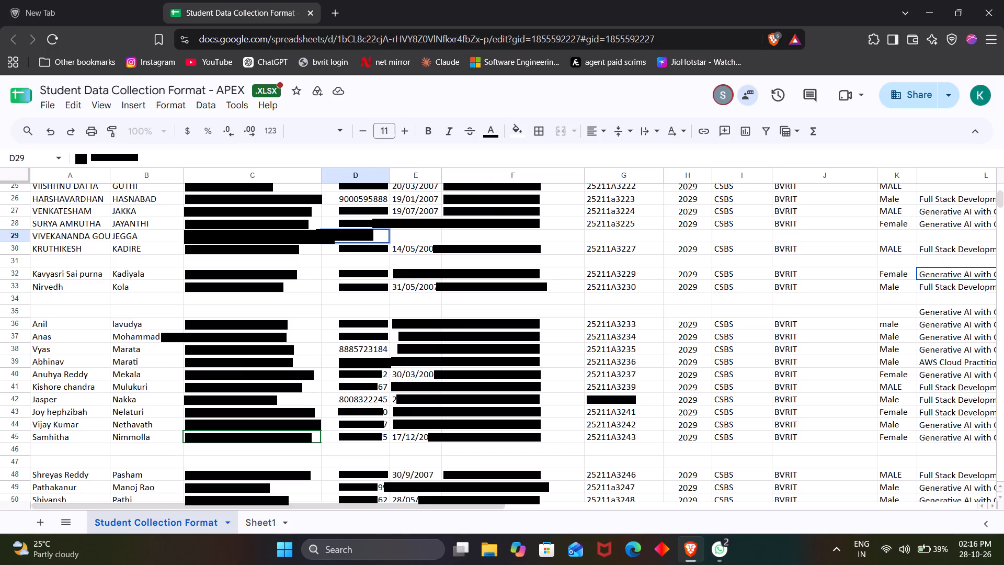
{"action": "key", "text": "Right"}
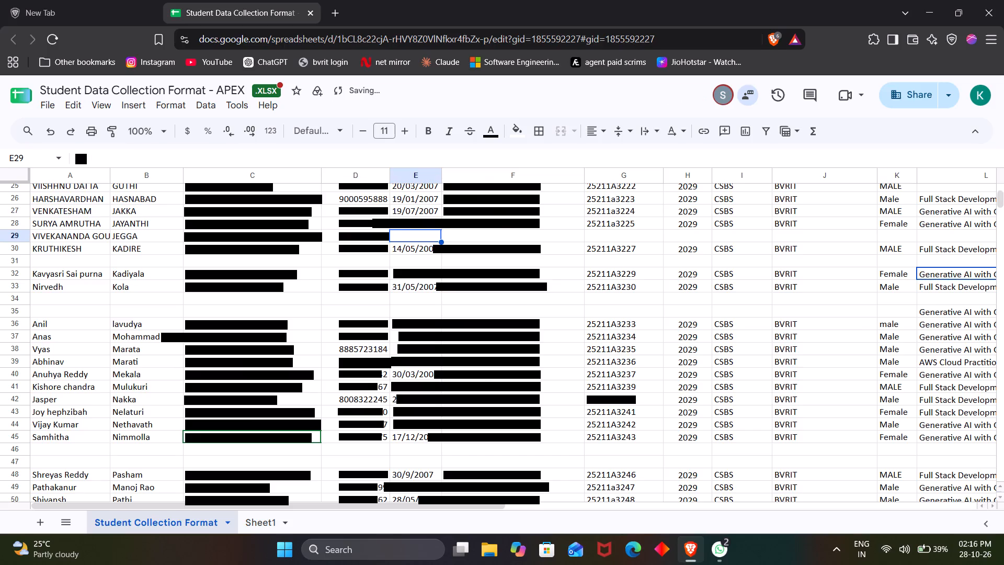
Enter the student's date of birth in column E of row 29, in day/month/year format with a four-digit year.
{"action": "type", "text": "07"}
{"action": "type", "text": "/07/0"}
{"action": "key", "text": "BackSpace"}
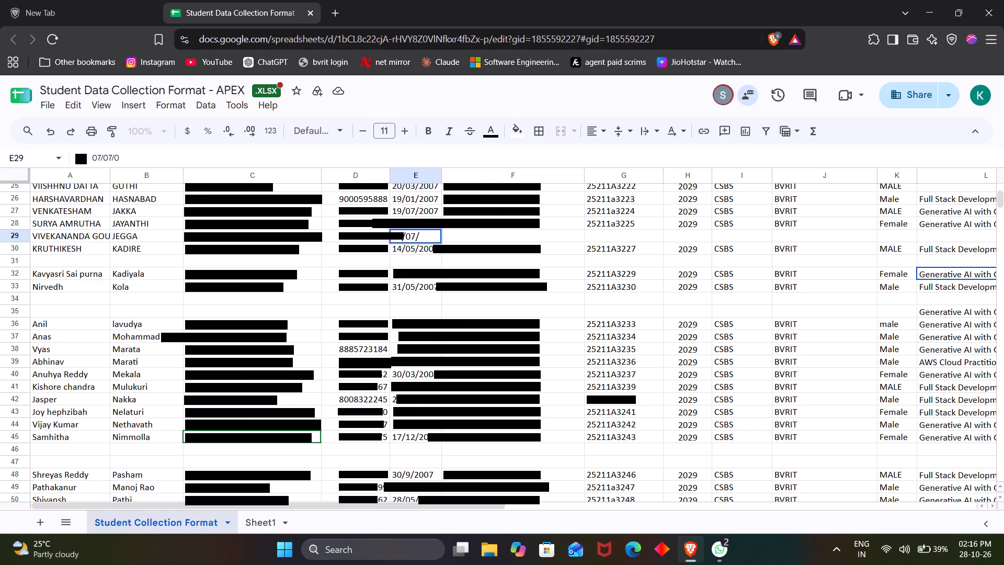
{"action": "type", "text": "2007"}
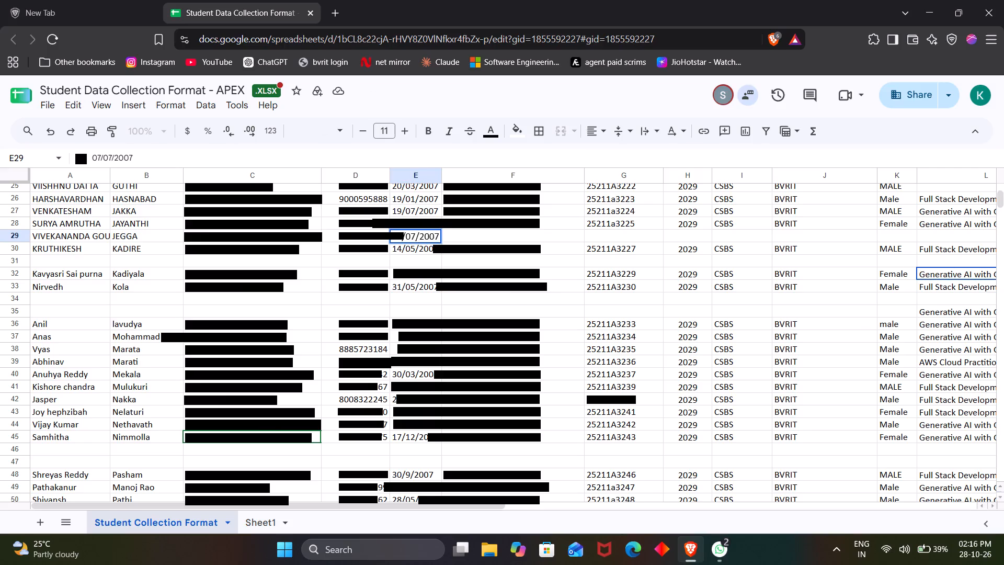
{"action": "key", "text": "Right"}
Enter the student's college email address in column F of row 29, using the capitalised roll number at the bvrit.ac.in domain.
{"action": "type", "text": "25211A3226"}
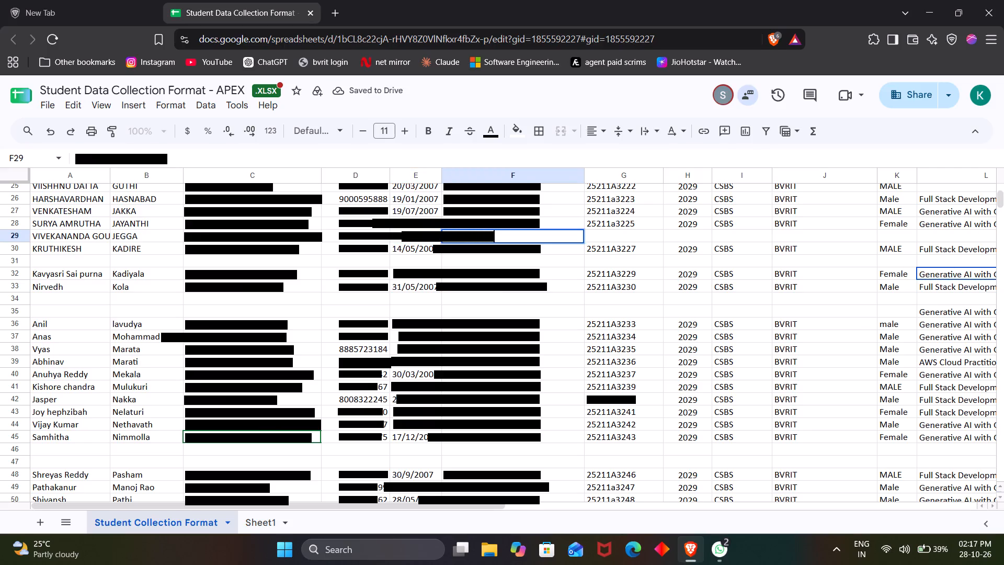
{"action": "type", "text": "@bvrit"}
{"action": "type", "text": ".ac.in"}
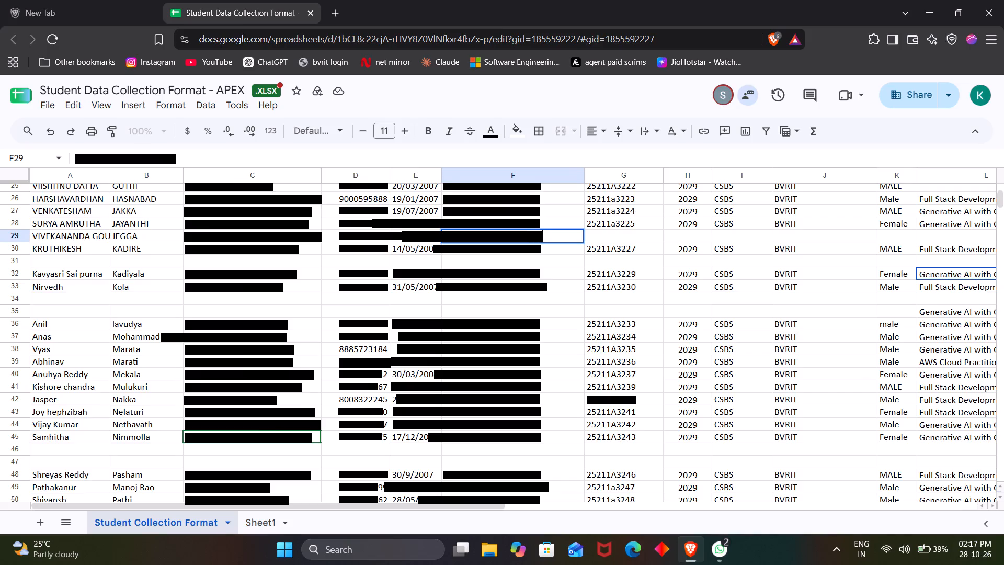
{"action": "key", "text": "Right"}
Enter the student's roll number in capitals in column G and the year 2029 in column H of row 29.
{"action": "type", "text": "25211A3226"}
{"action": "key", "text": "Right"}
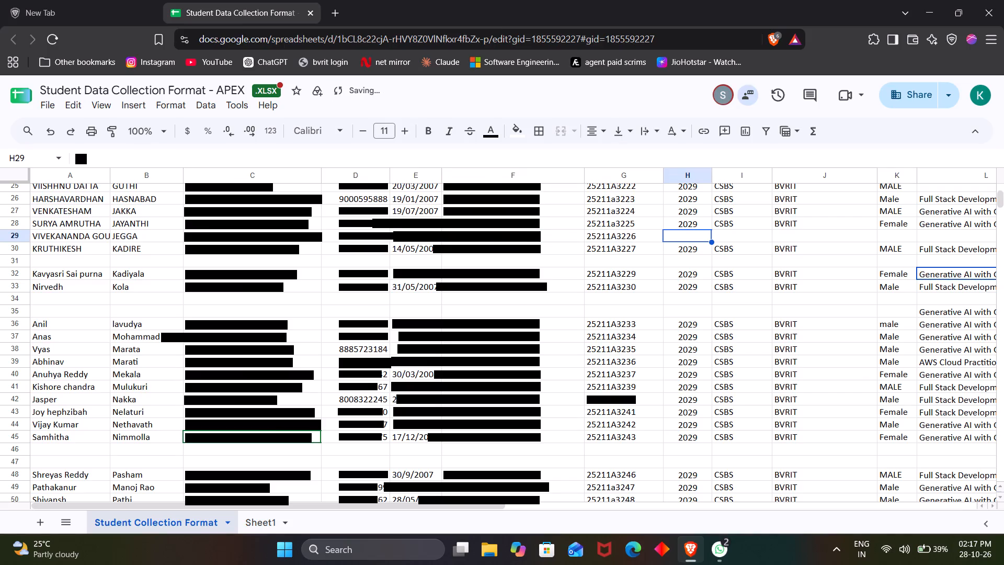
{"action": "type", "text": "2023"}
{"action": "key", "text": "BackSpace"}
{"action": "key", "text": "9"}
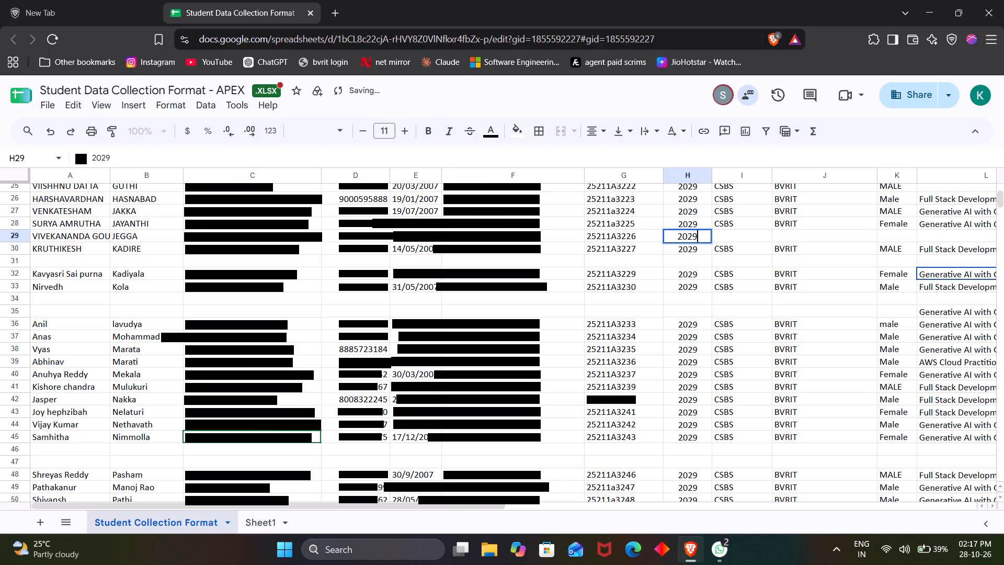
Enter the branch CSBS in column I and the college BVRIT in column J of row 29.
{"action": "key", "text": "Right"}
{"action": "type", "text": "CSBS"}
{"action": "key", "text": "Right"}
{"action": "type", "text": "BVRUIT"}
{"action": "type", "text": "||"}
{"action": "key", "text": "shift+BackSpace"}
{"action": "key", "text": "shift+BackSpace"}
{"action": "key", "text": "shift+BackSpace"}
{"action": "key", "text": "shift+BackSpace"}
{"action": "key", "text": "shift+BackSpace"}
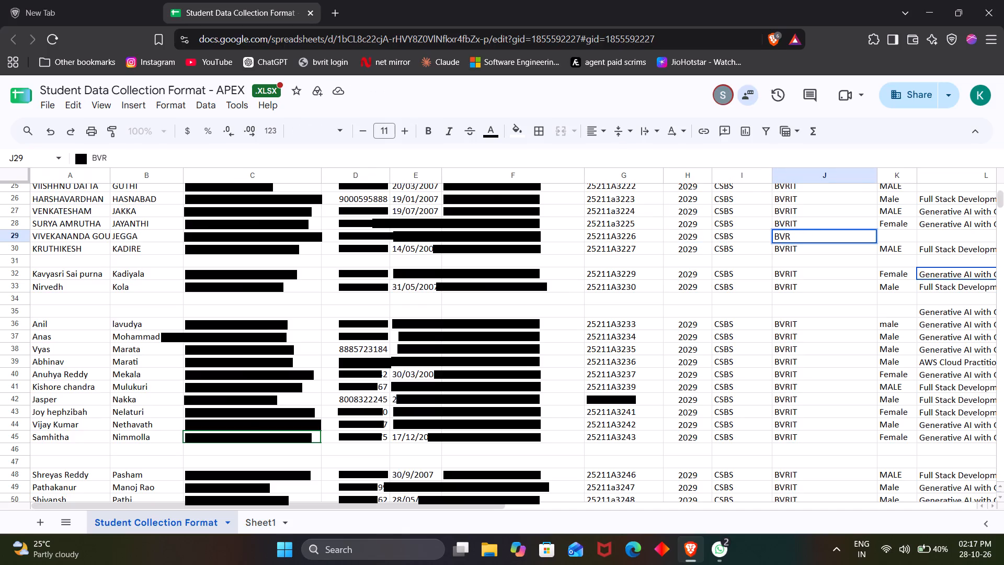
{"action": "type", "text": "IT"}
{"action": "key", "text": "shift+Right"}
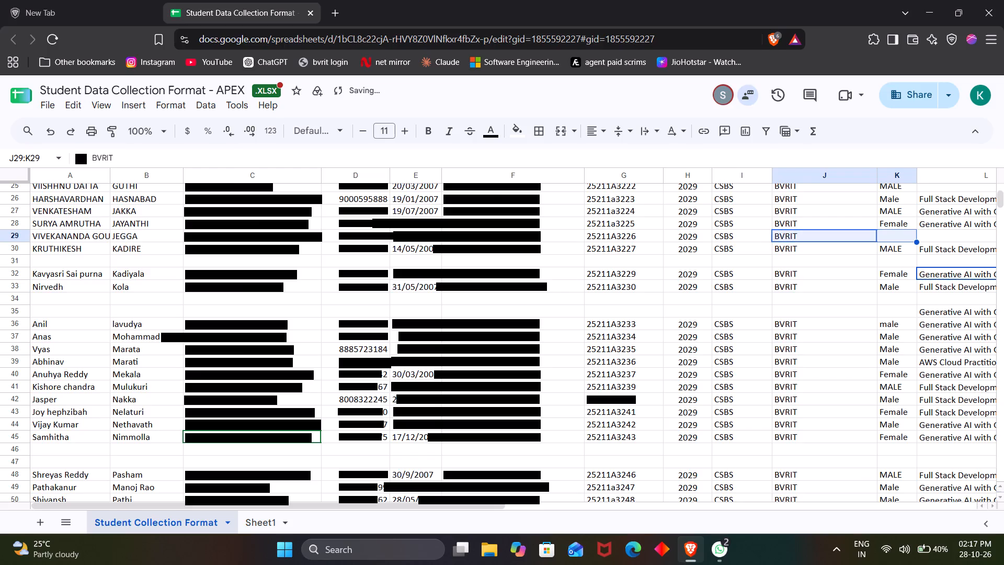
Enter MALE in column K of row 29 and choose Full Stack Development (MERN Stack) as the course in column L.
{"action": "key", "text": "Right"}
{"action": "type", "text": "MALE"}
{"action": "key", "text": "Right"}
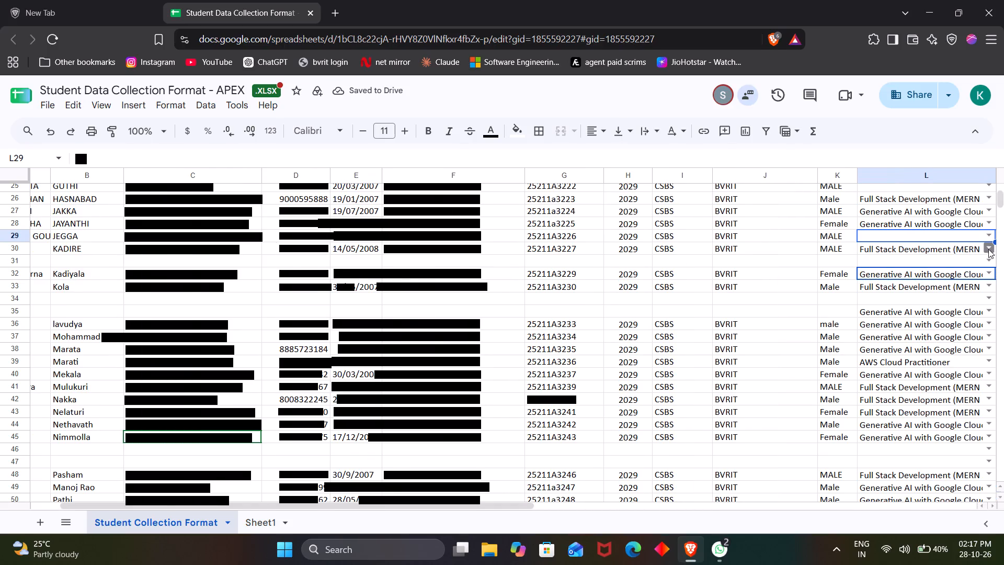
{"action": "left_click", "coordinate": [987, 233]}
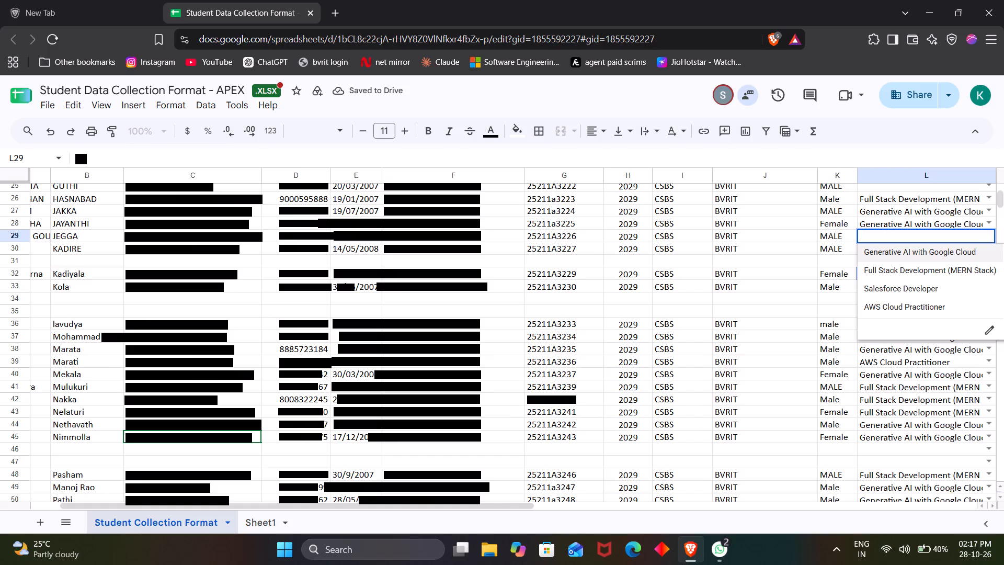
{"action": "left_click", "coordinate": [949, 269]}
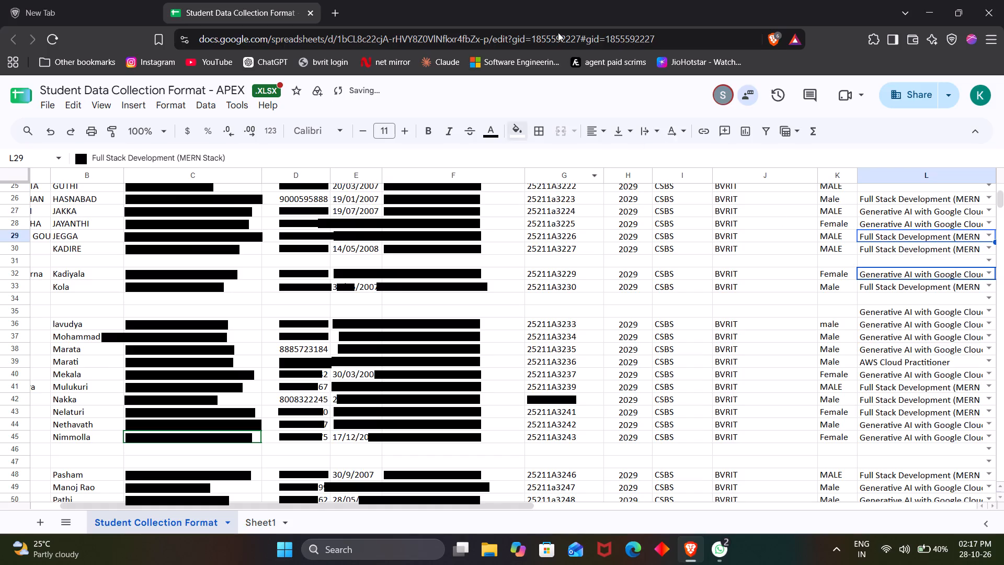